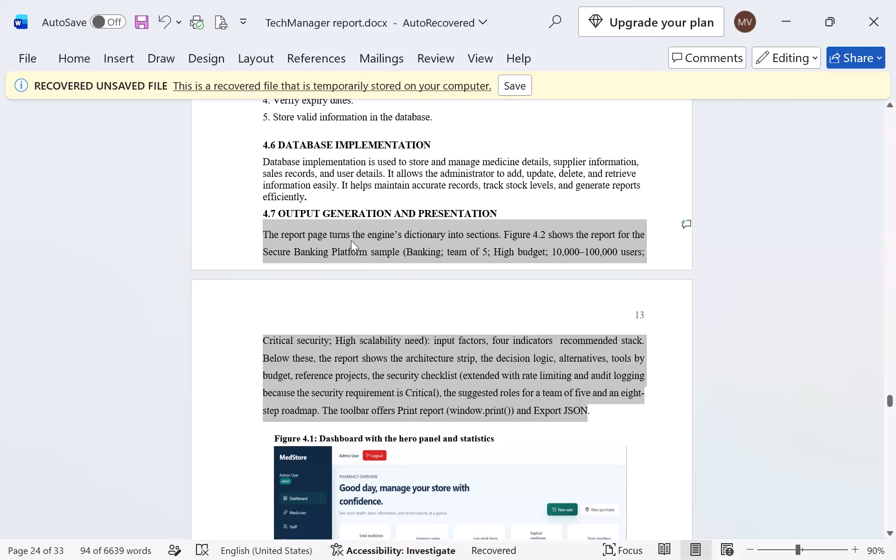
Replace the old body paragraph under 4.7 OUTPUT GENERATION AND PRESENTATION with the copied text on the Medical Store Inventory Management System.
key("BackSpace")
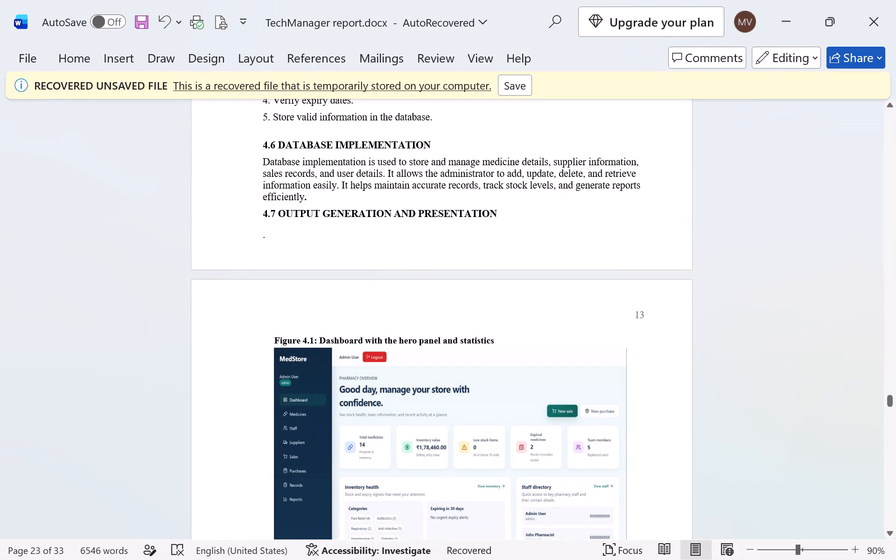
key("ctrl+v")
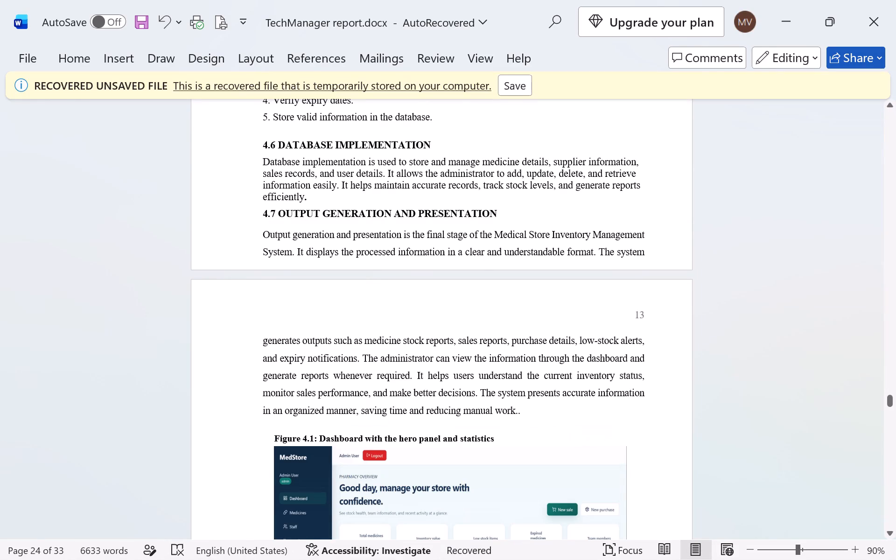
Insert three line breaks after the section 4.6 paragraph to push the 4.7 heading onto the following page.
scroll(376, 243, "down", 5)
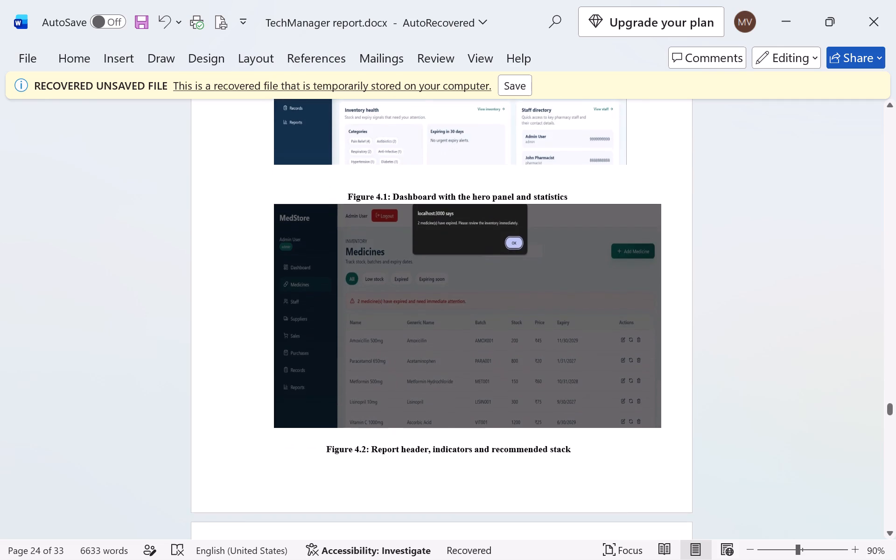
scroll(376, 243, "down", 4)
scroll(376, 243, "up", 3)
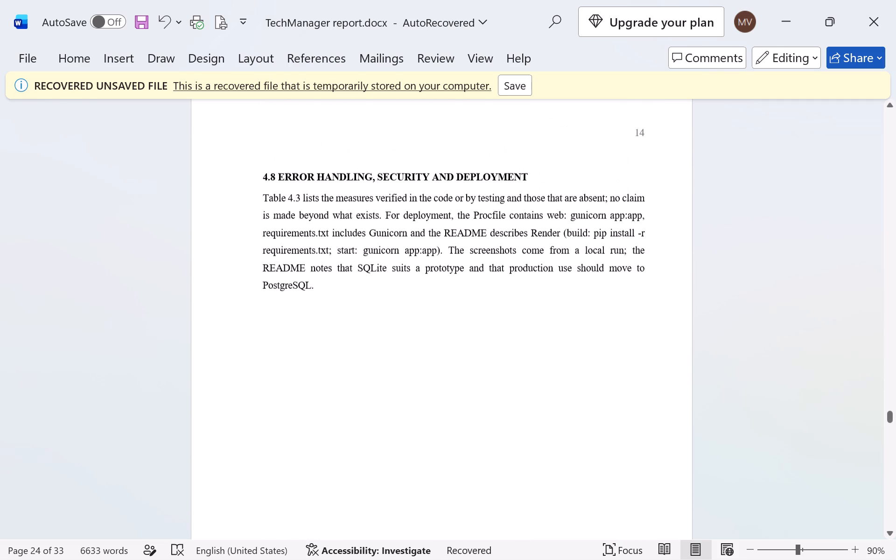
scroll(376, 243, "up", 4)
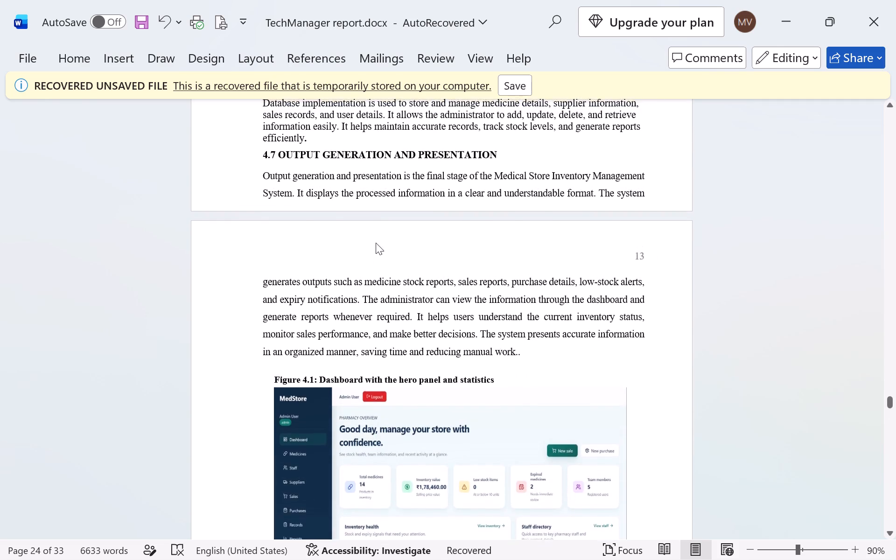
scroll(376, 243, "down", 1)
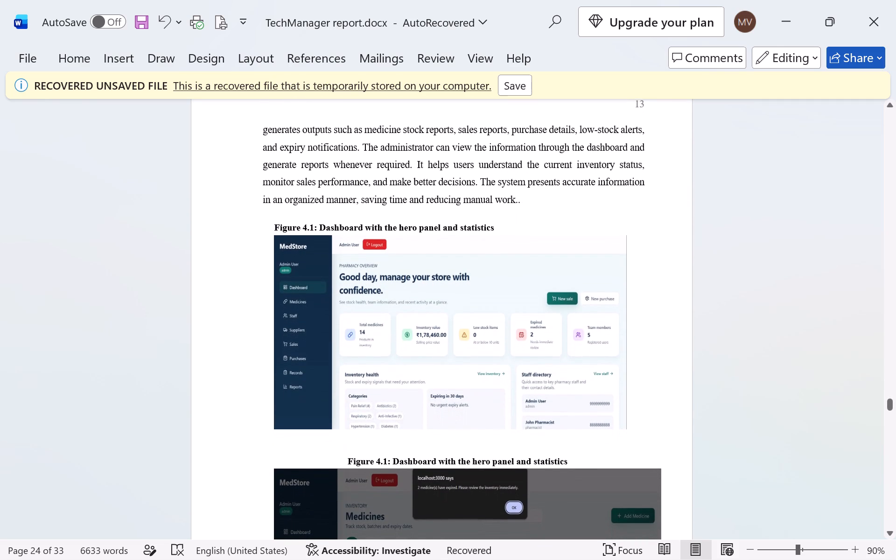
scroll(376, 243, "up", 4)
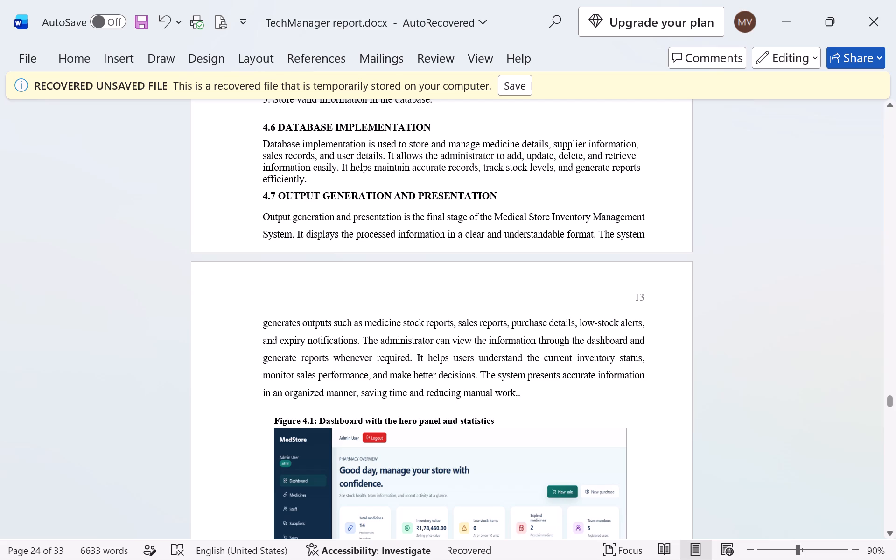
left_click(242, 188)
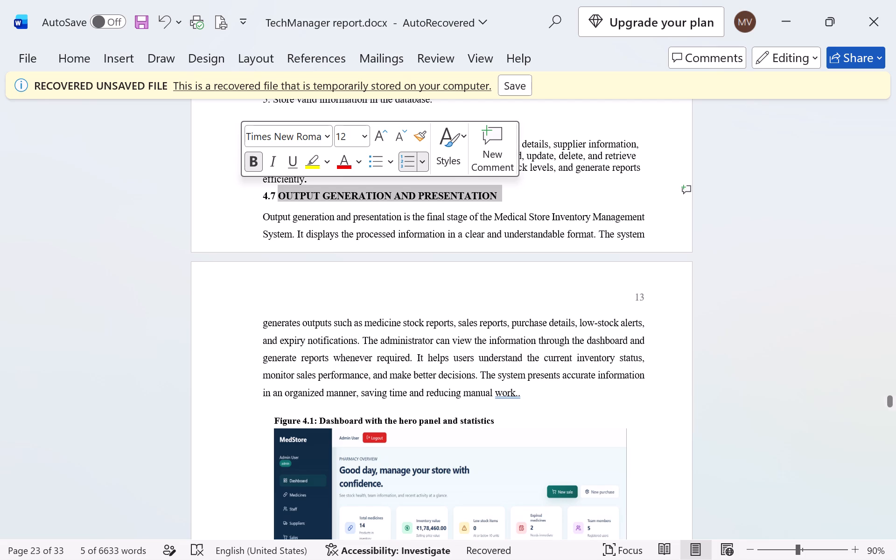
left_click(329, 210)
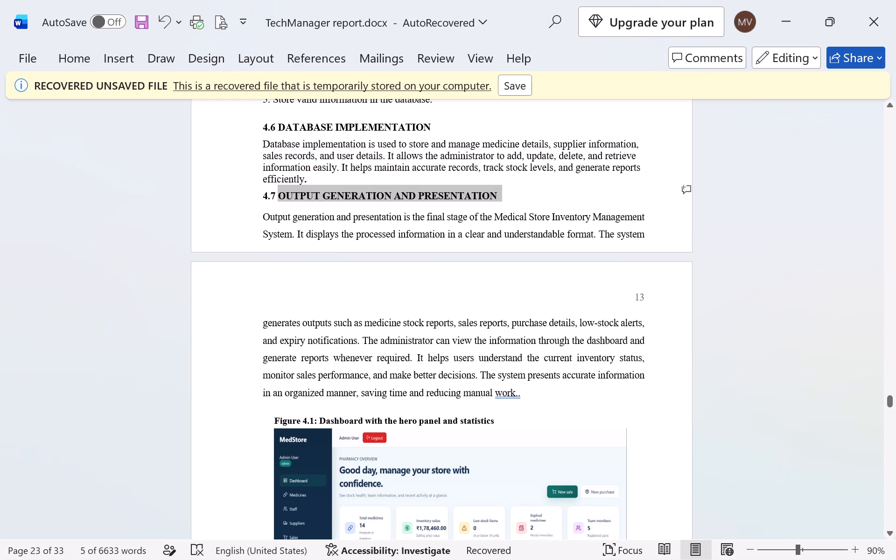
left_click(313, 200)
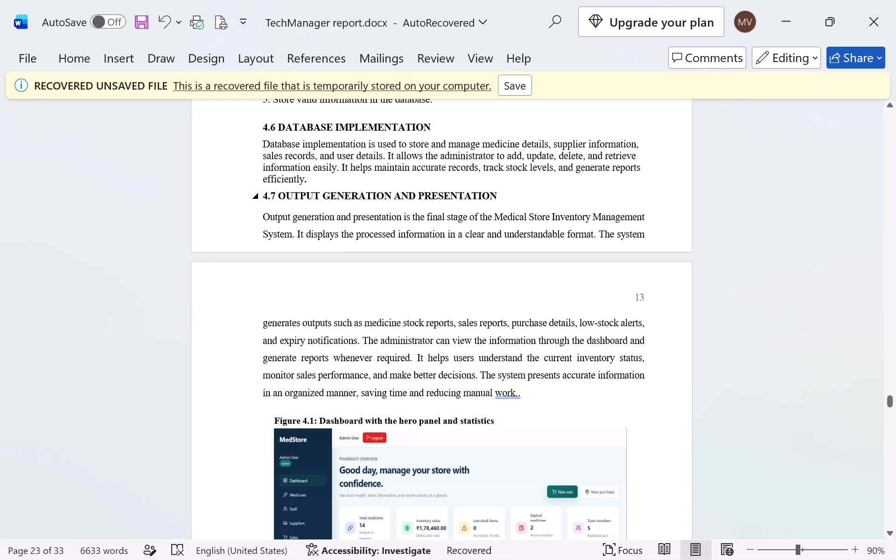
key("Left")
key("Left")
key("Left")
key("Left")
key("Left")
key("Left")
key("Left")
key("Right")
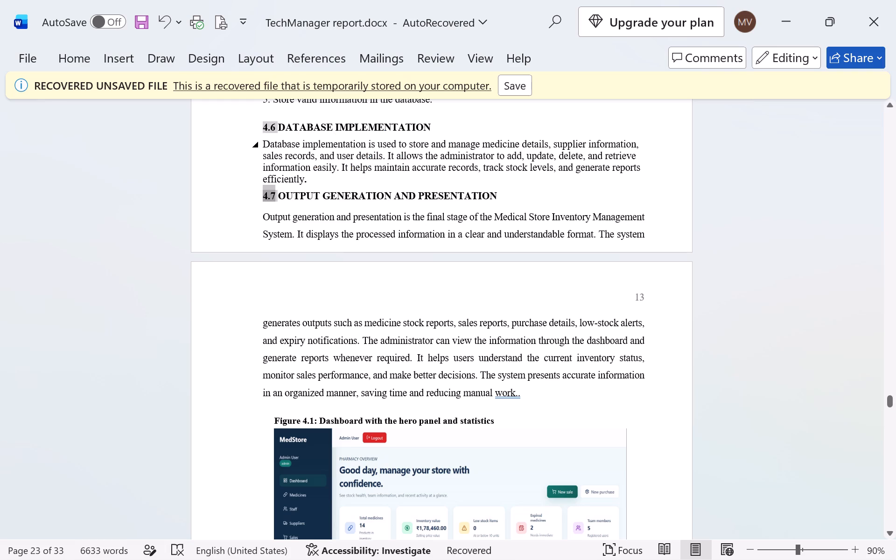
left_click(331, 173)
left_click(323, 179)
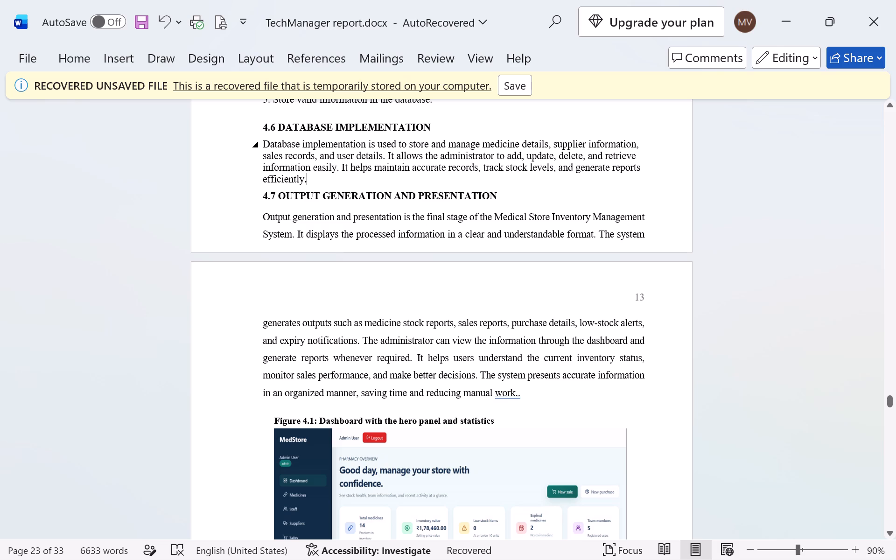
key("Return")
key("Return")
key("Return")
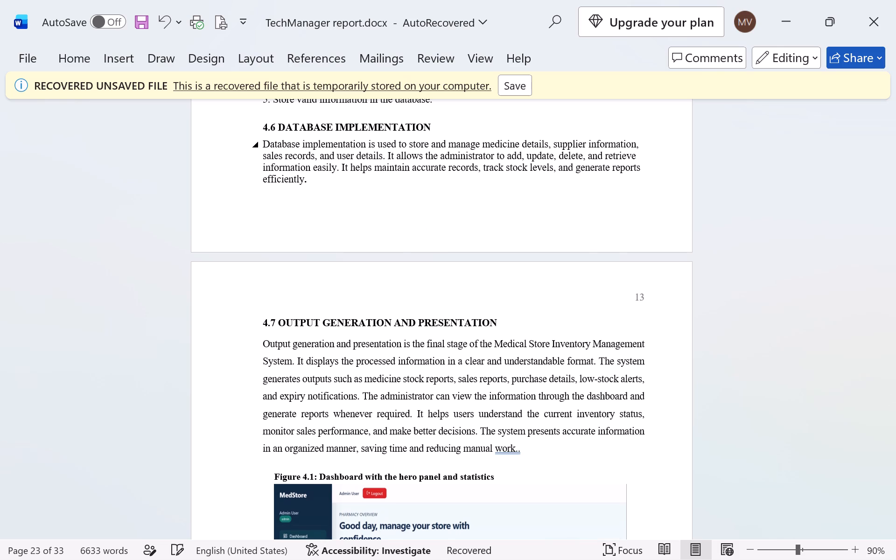
Reduce the height of the Medicines page screenshot so that the Figure 4.2 caption fits beneath it on page 13.
scroll(350, 217, "down", 3)
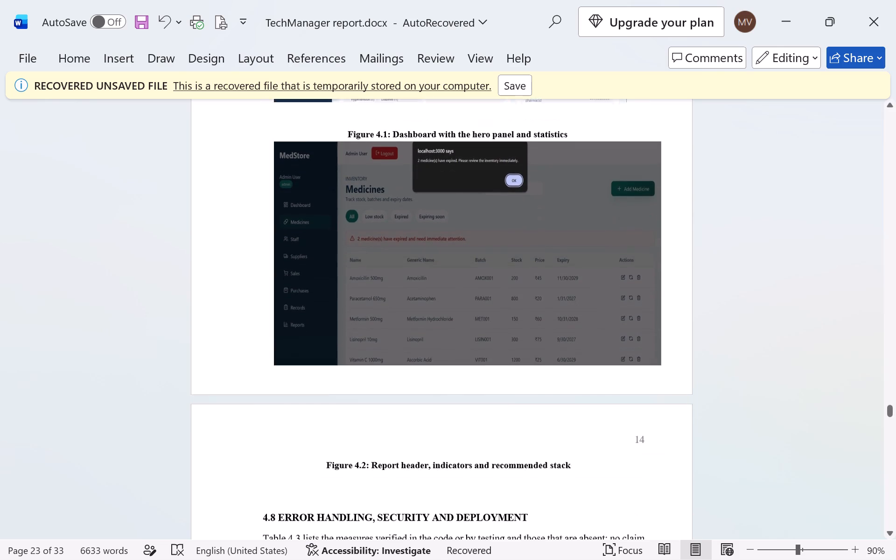
scroll(350, 217, "down", 2)
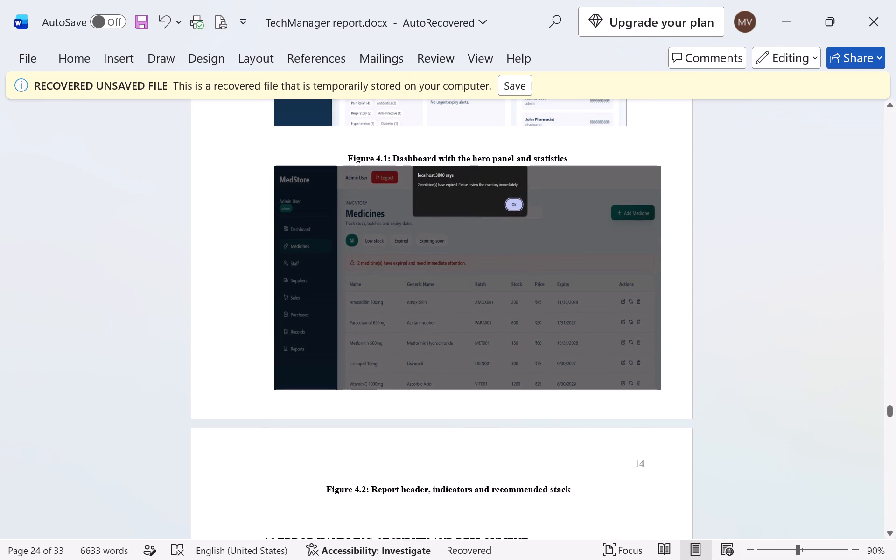
left_click(441, 383)
left_click_drag(463, 393, 453, 353)
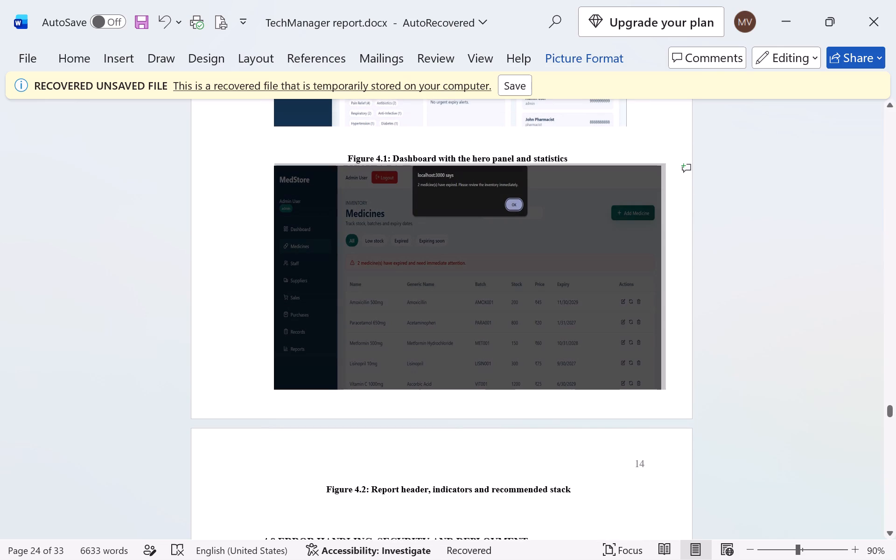
left_click_drag(453, 353, 453, 357)
left_click(453, 357)
left_click_drag(466, 387, 463, 368)
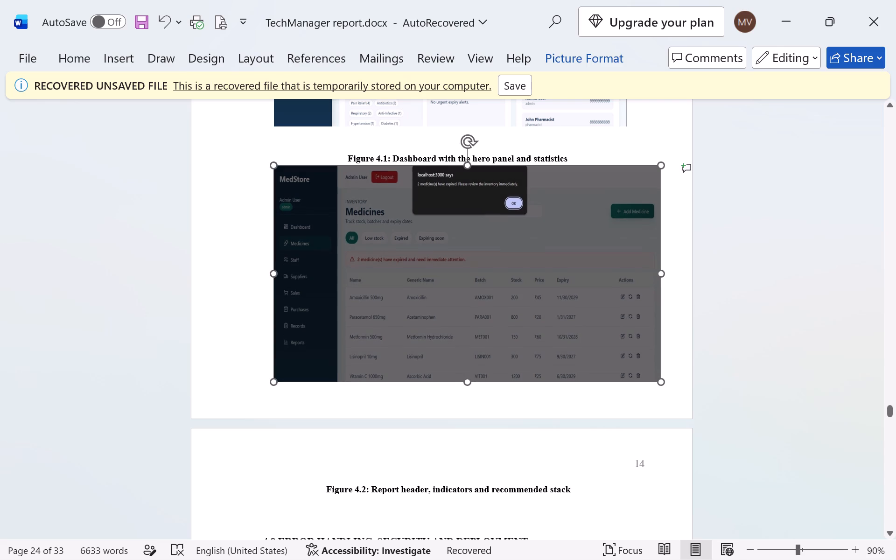
left_click_drag(463, 368, 464, 364)
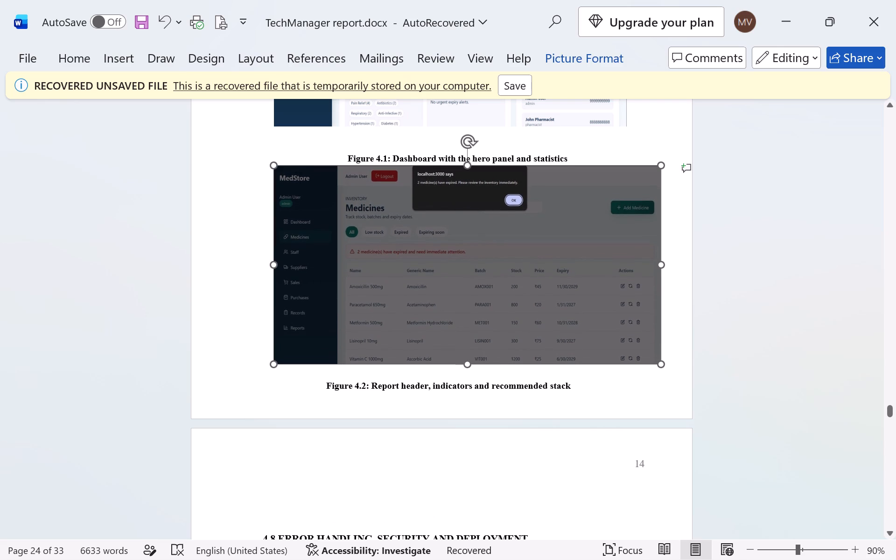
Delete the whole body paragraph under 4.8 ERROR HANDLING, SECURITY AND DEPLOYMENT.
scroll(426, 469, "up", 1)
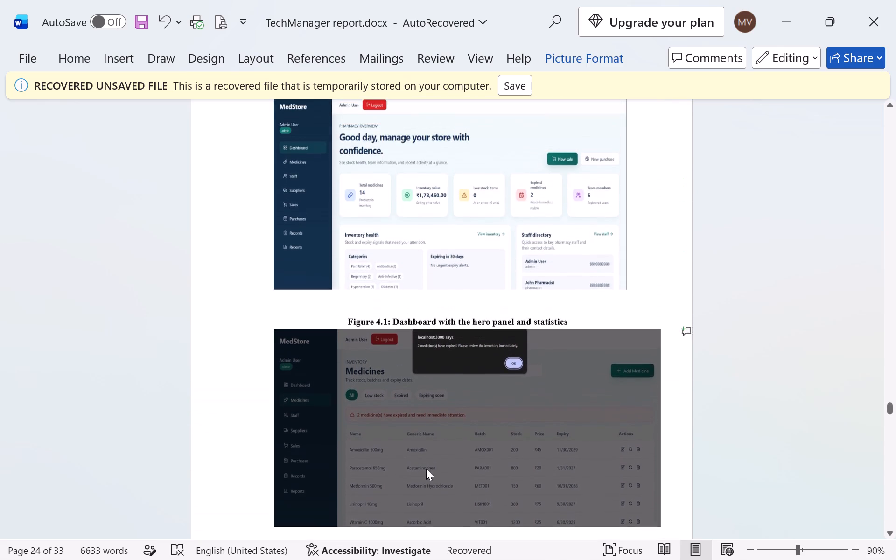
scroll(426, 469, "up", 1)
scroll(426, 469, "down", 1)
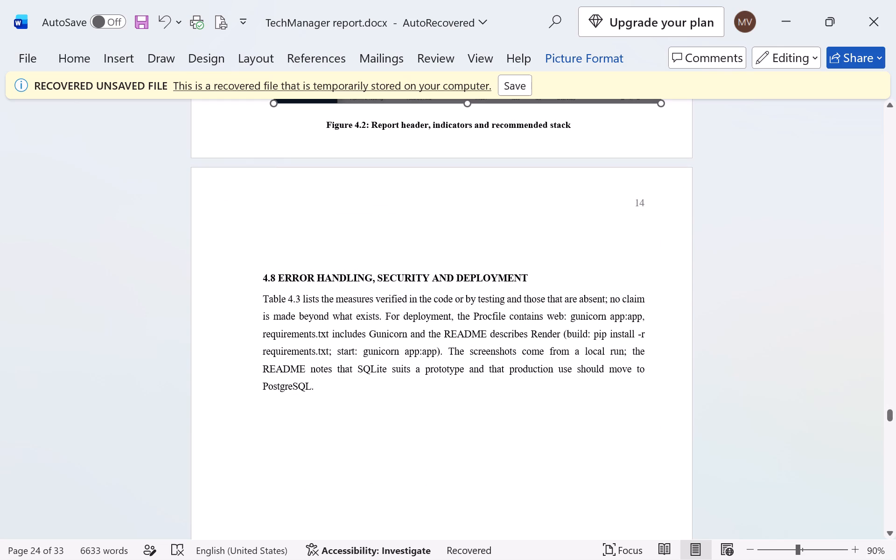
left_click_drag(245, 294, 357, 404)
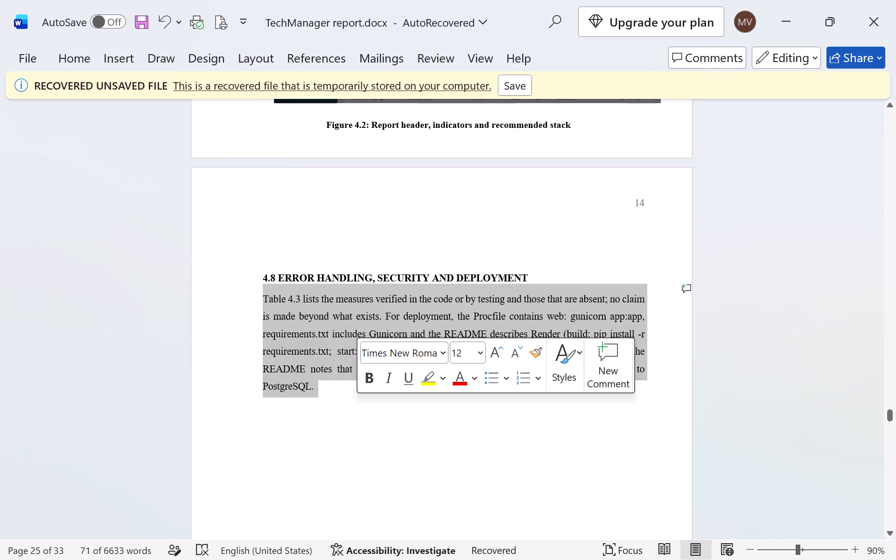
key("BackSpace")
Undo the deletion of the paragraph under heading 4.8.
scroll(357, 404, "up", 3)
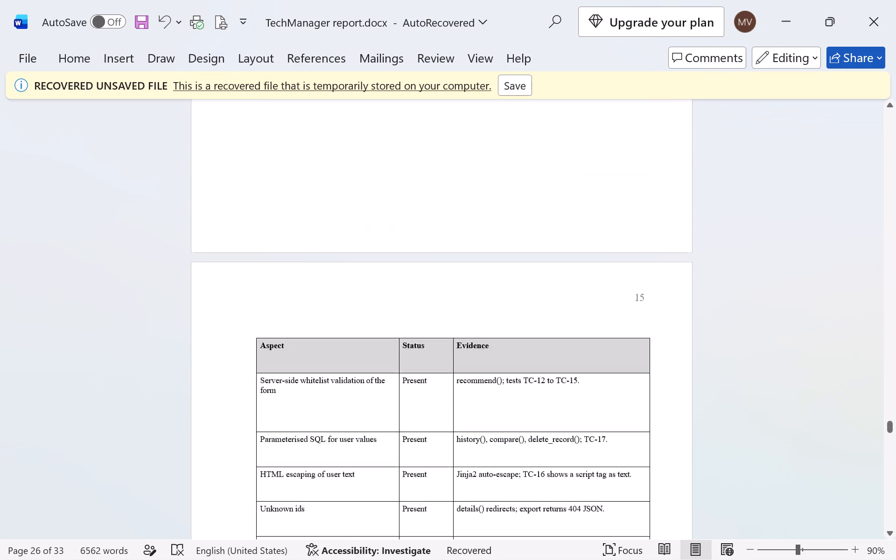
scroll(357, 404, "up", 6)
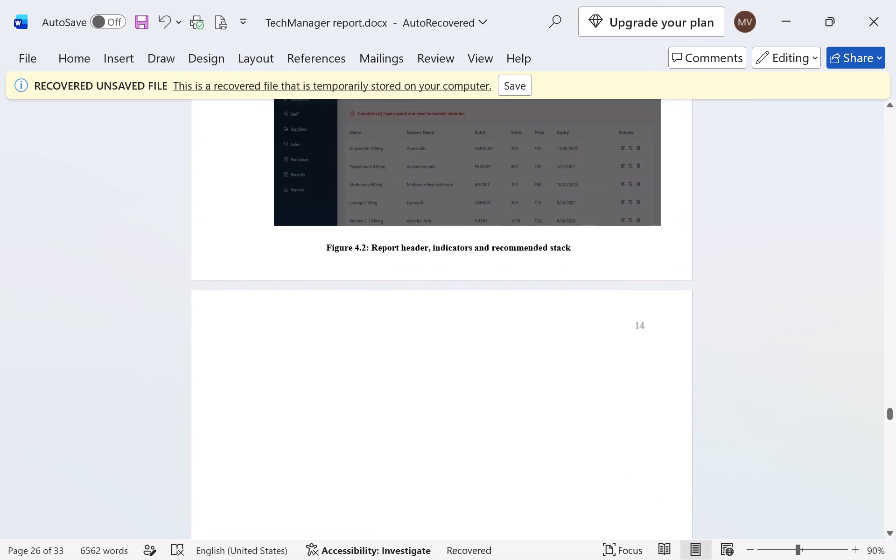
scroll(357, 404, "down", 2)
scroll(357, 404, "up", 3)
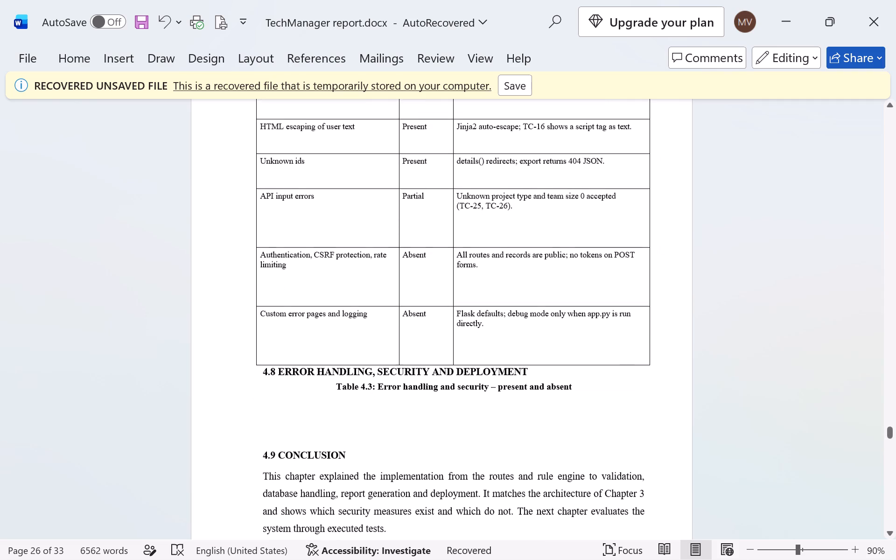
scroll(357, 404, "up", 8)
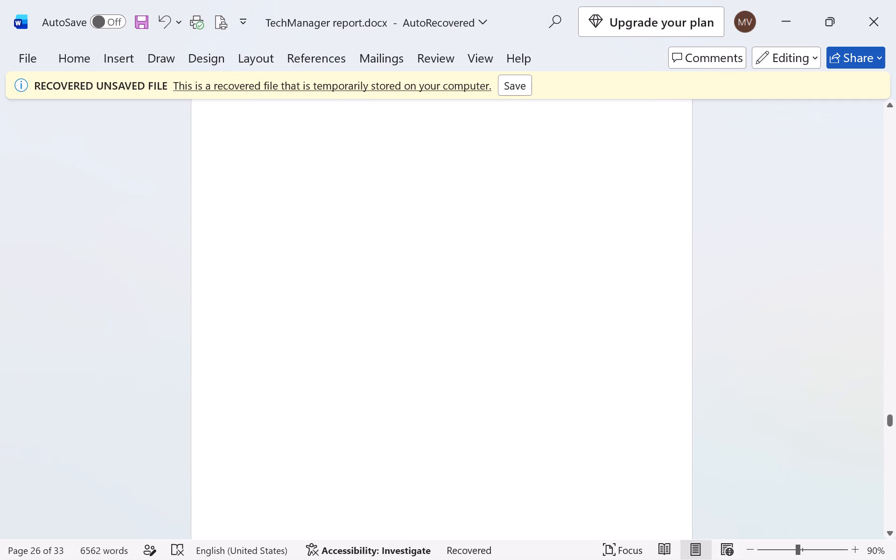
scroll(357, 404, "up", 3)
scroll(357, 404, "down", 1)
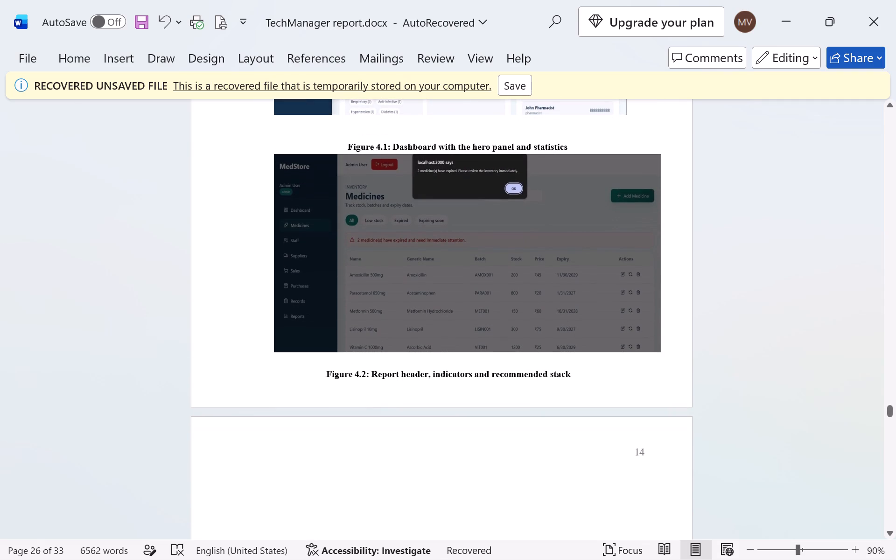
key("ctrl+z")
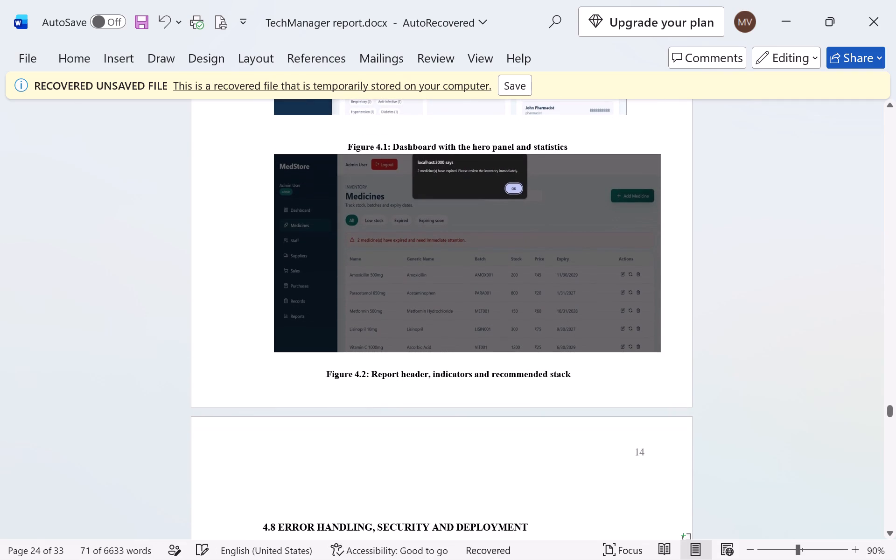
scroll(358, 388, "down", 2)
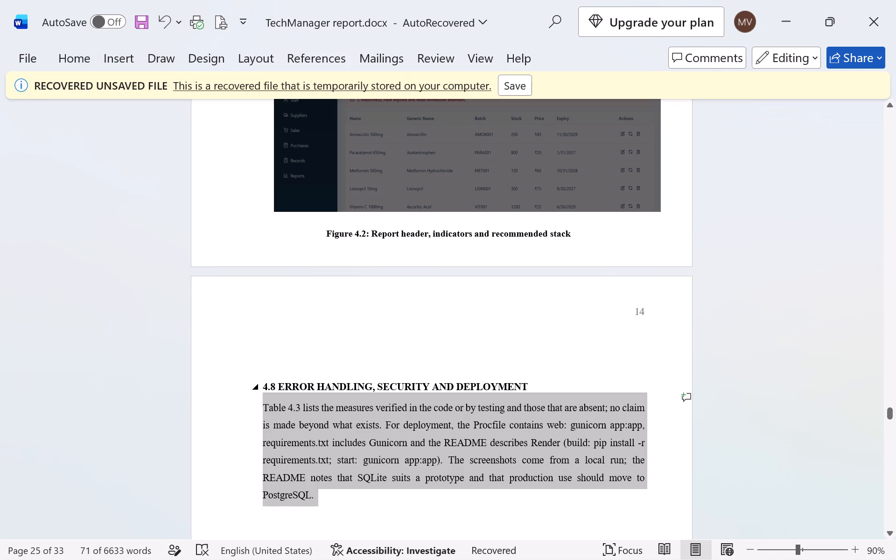
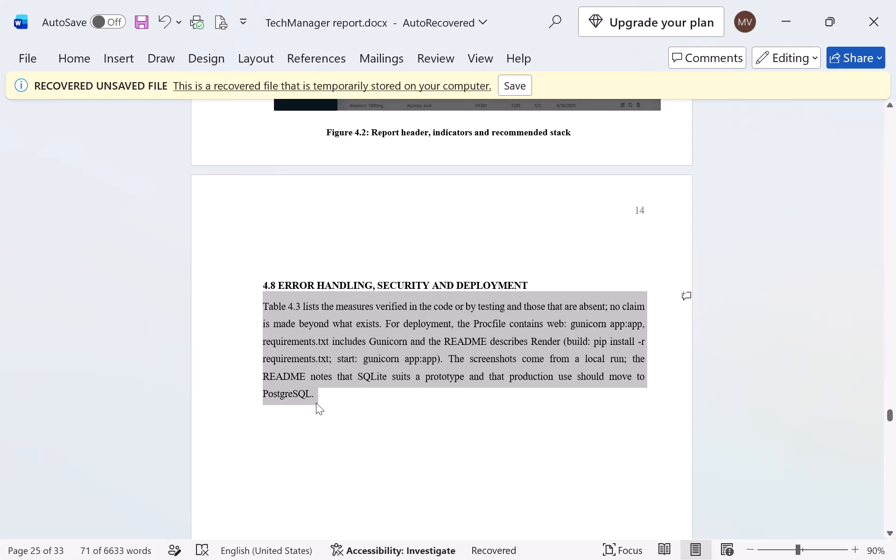
Paste the copied error handling, security and deployment text on a new line below the existing 4.8 paragraph.
left_click(316, 403)
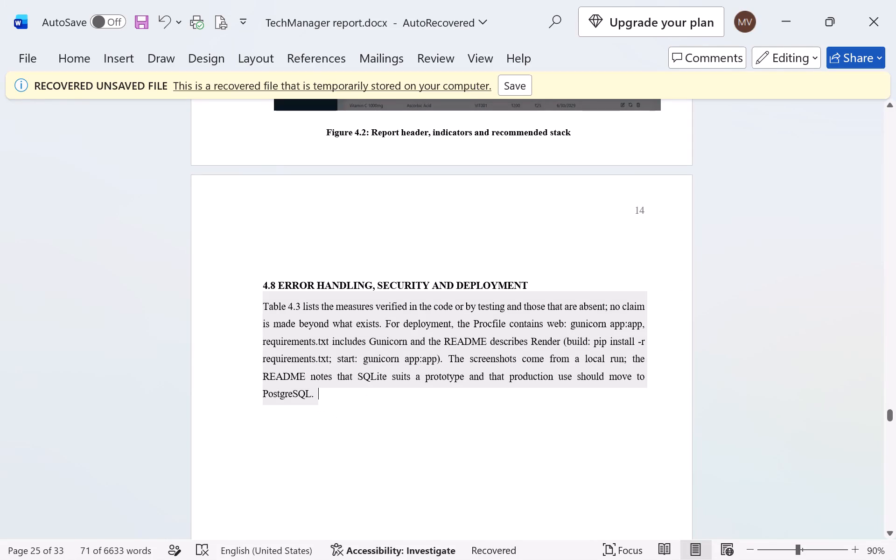
key("Return")
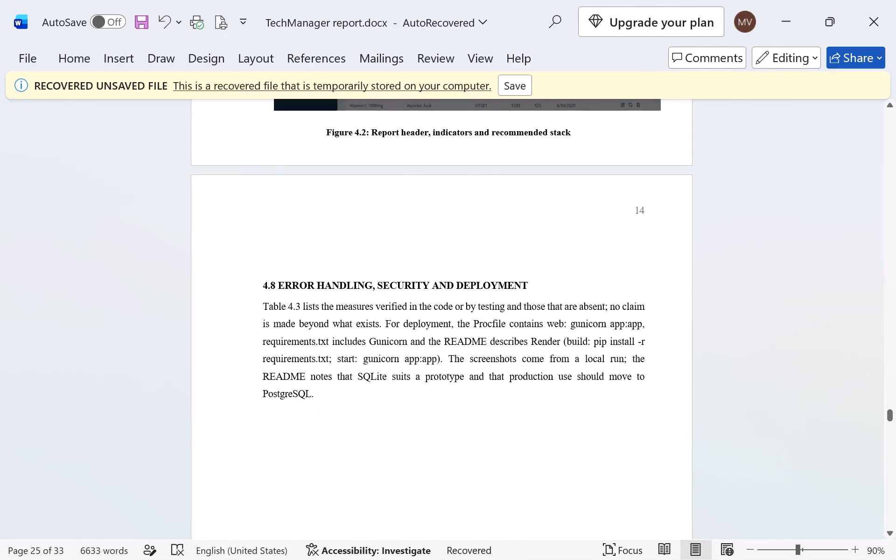
key("ctrl+v")
Delete the old paragraph beginning "Table 4.3 lists the measures" directly under the 4.8 heading.
scroll(301, 261, "up", 2)
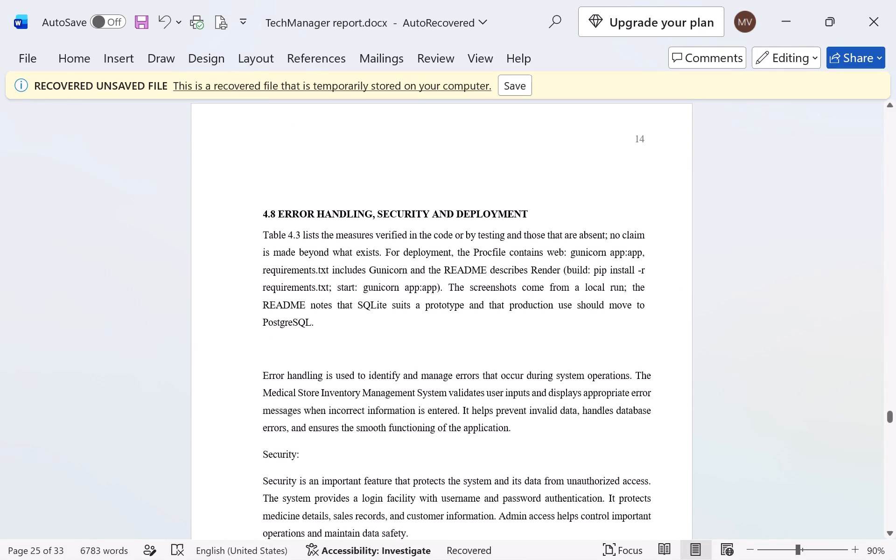
left_click_drag(261, 242, 338, 329)
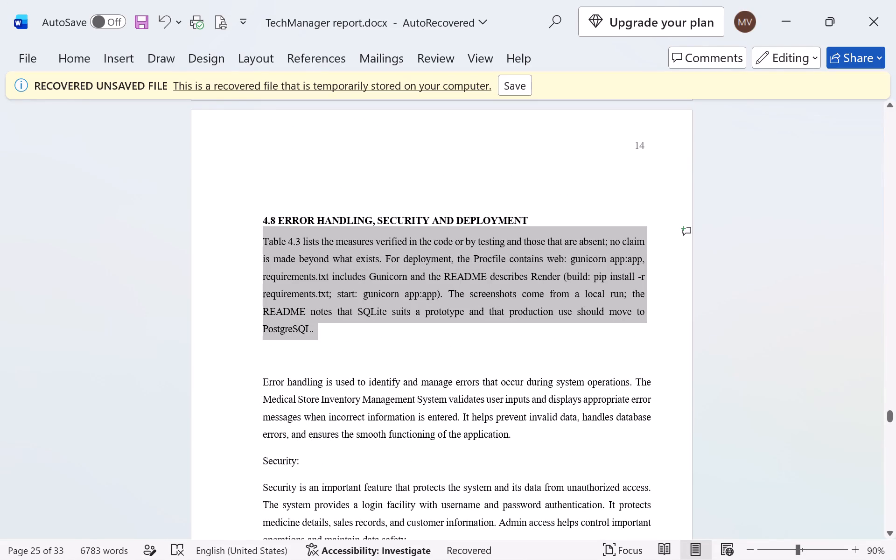
left_click_drag(338, 329, 339, 332)
key("BackSpace")
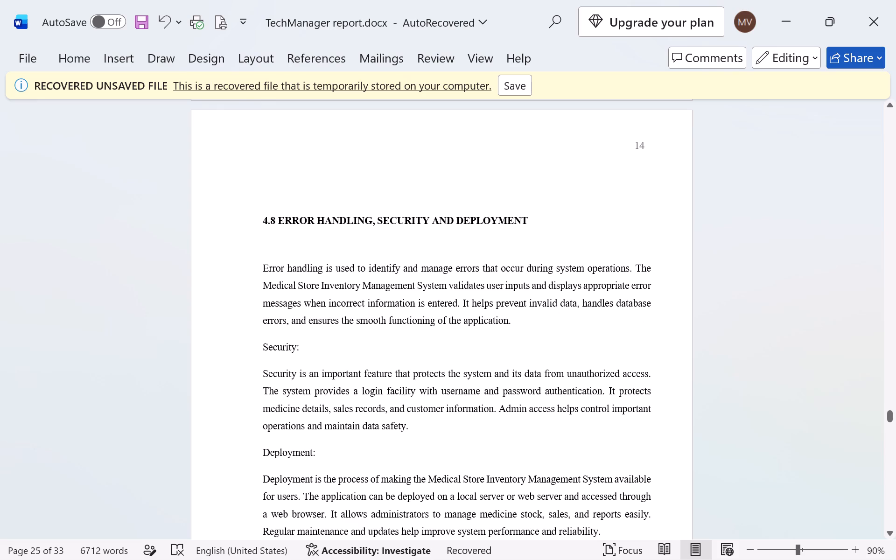
Review the layout from the end of the section 4.8 text through Table 4.3 on page 15.
scroll(339, 332, "down", 4)
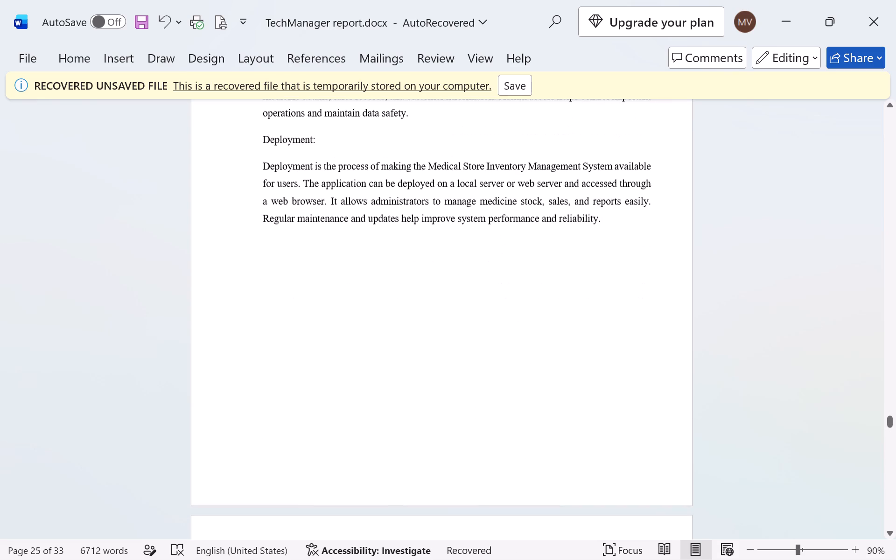
scroll(339, 332, "down", 2)
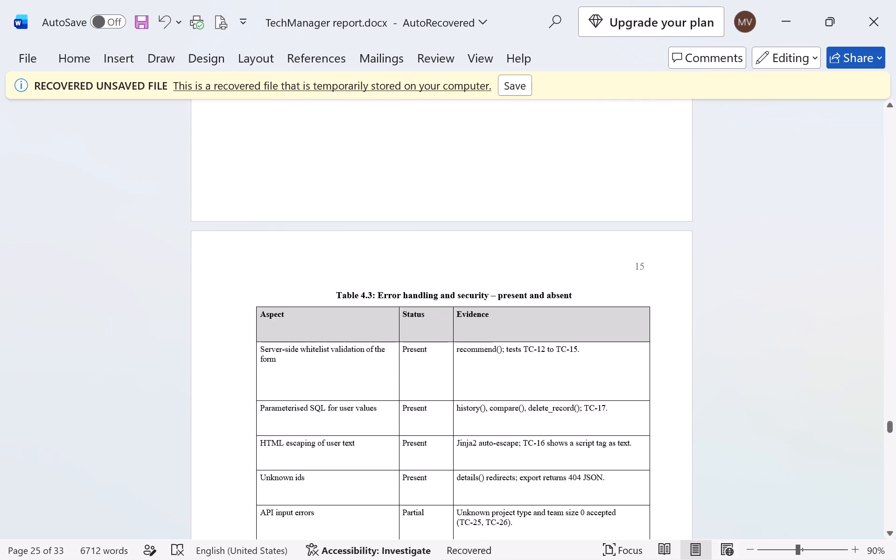
scroll(339, 332, "down", 2)
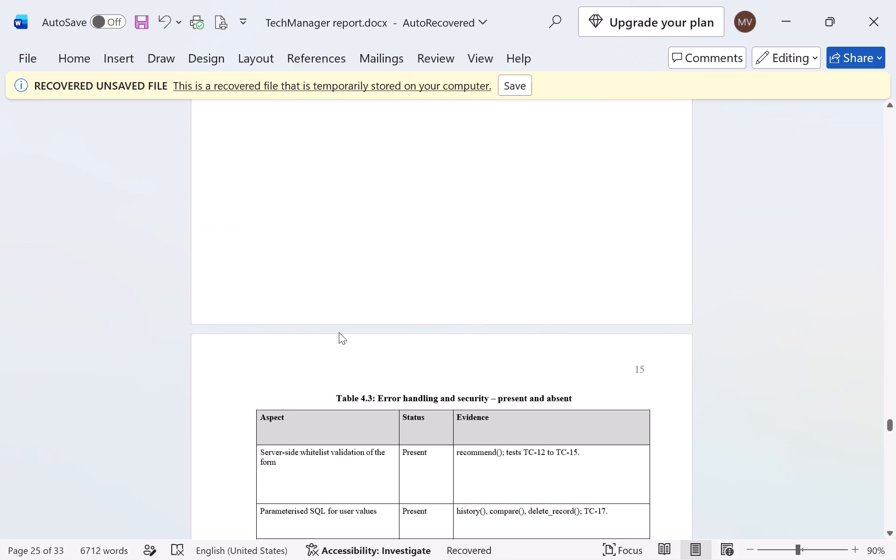
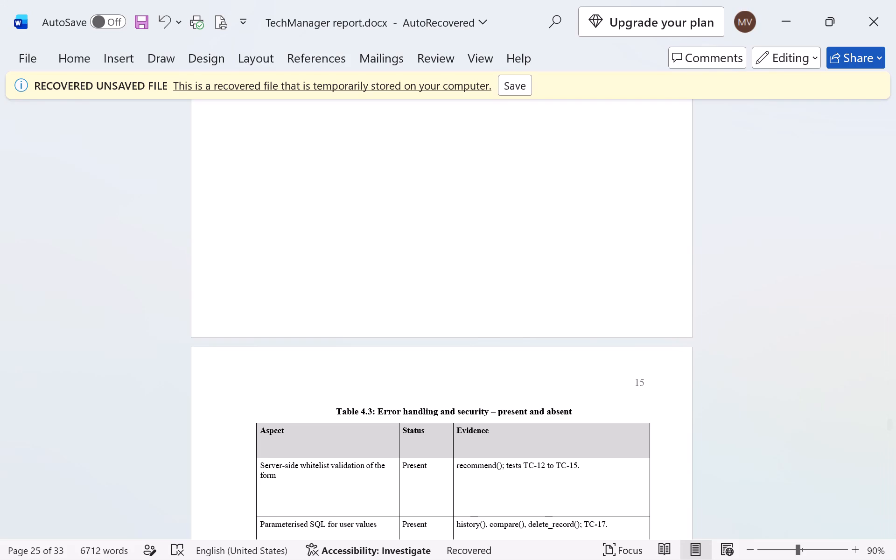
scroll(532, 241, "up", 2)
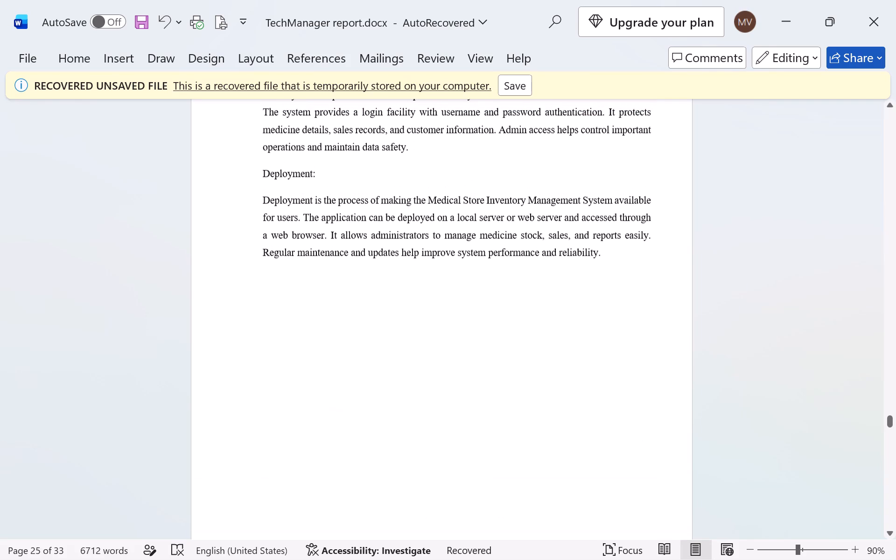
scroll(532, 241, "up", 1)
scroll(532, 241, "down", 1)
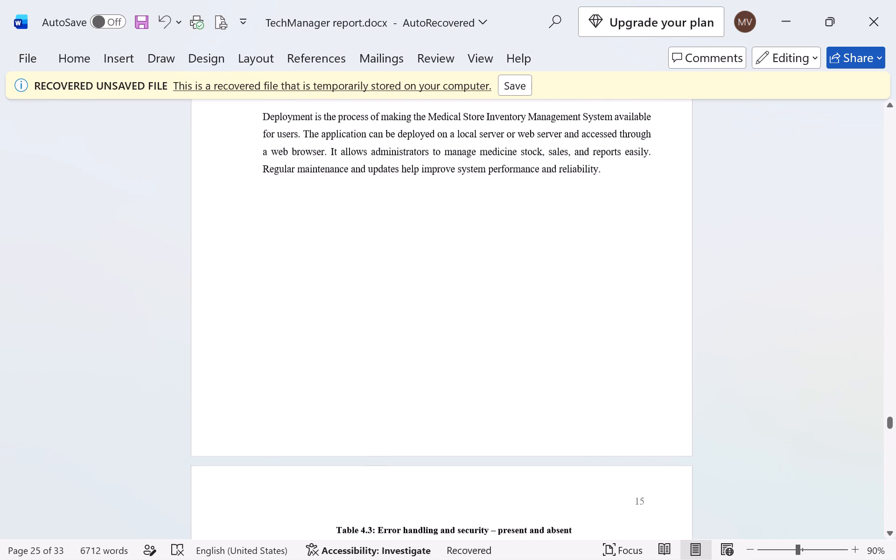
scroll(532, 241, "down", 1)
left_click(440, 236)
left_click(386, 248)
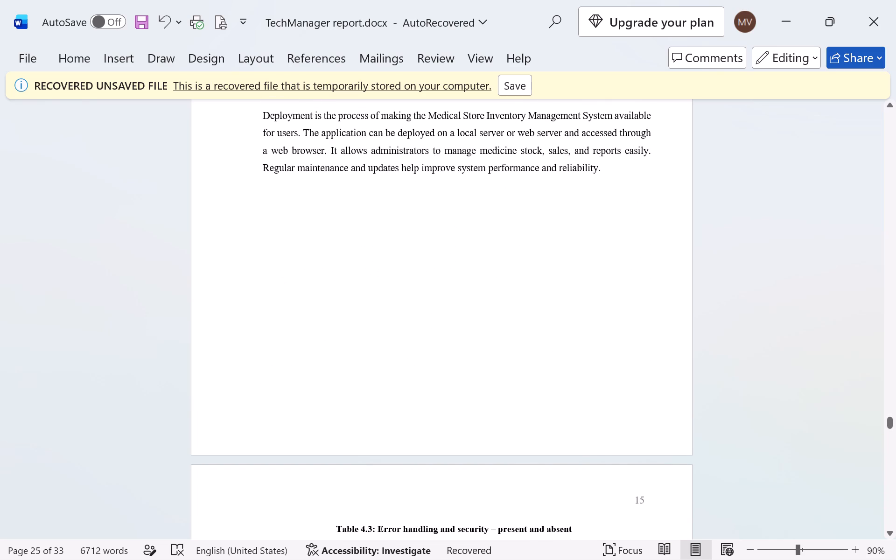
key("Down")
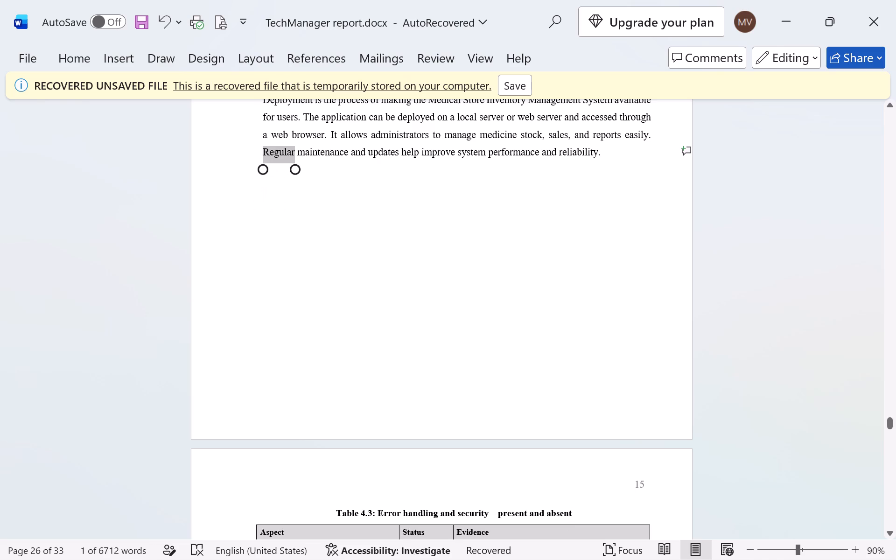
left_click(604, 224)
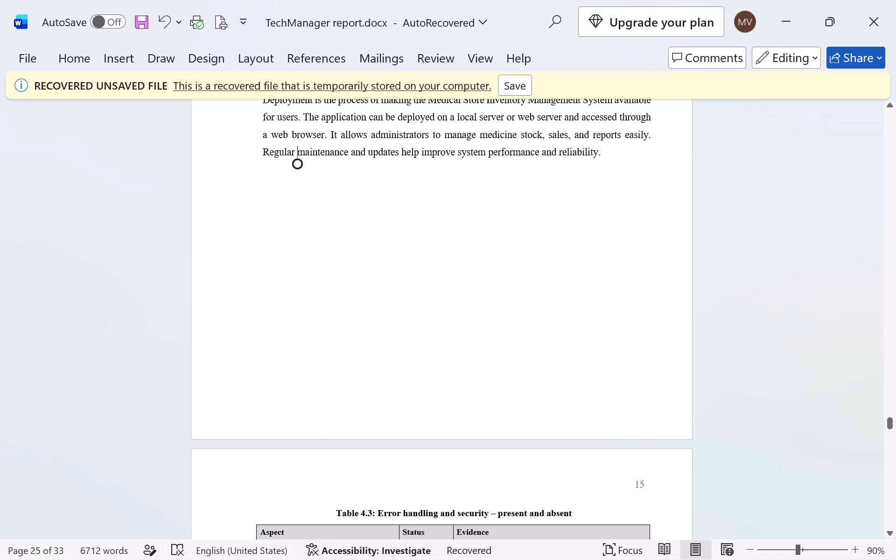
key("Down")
Delete the old Aspect/Status/Evidence table under the Table 4.3 caption on page 15, keeping the caption.
scroll(581, 233, "down", 4)
left_click_drag(261, 243, 560, 426)
scroll(560, 426, "down", 1)
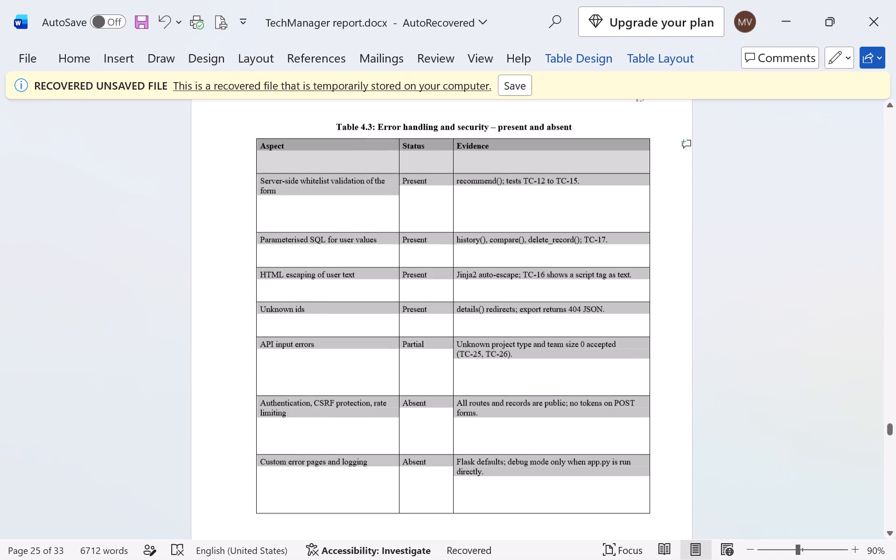
scroll(560, 426, "down", 2)
key("BackSpace")
Insert seven blank lines above the Table 4.3 caption on page 15.
scroll(560, 426, "up", 3)
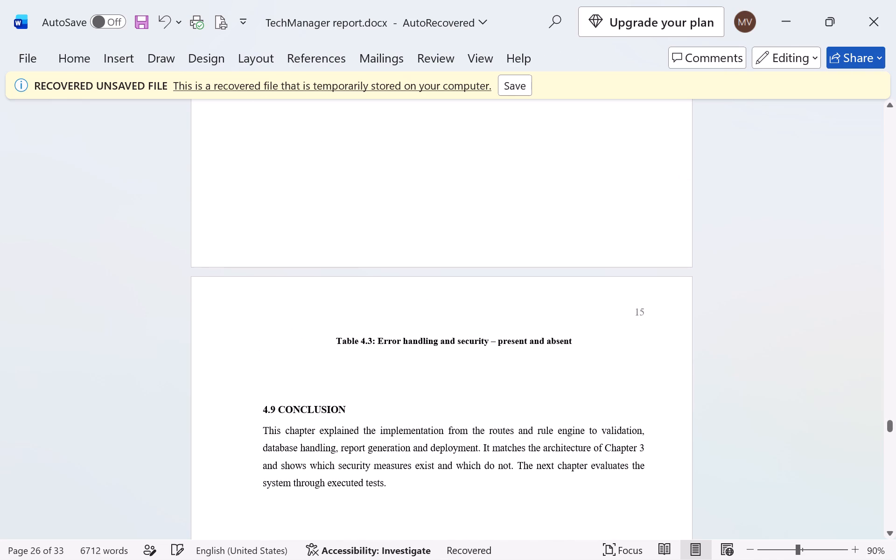
scroll(455, 258, "up", 2)
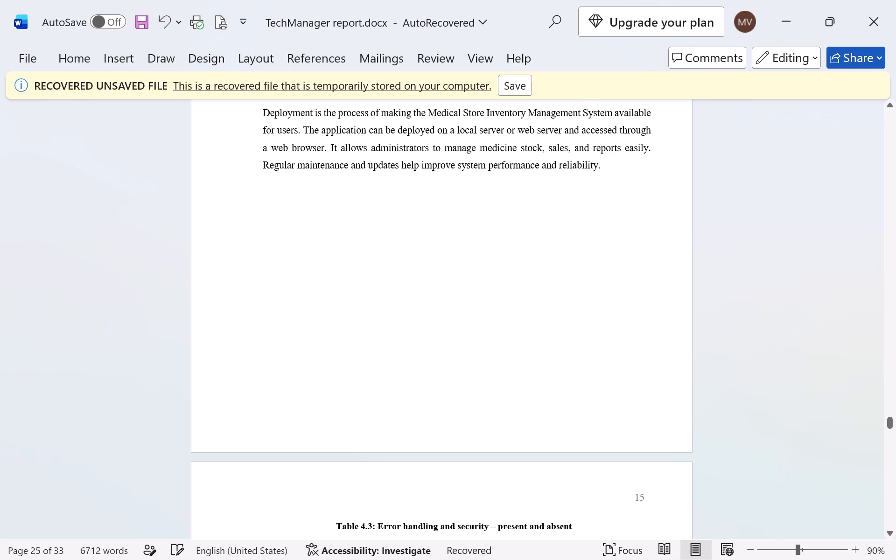
scroll(409, 320, "down", 1)
left_click(378, 382)
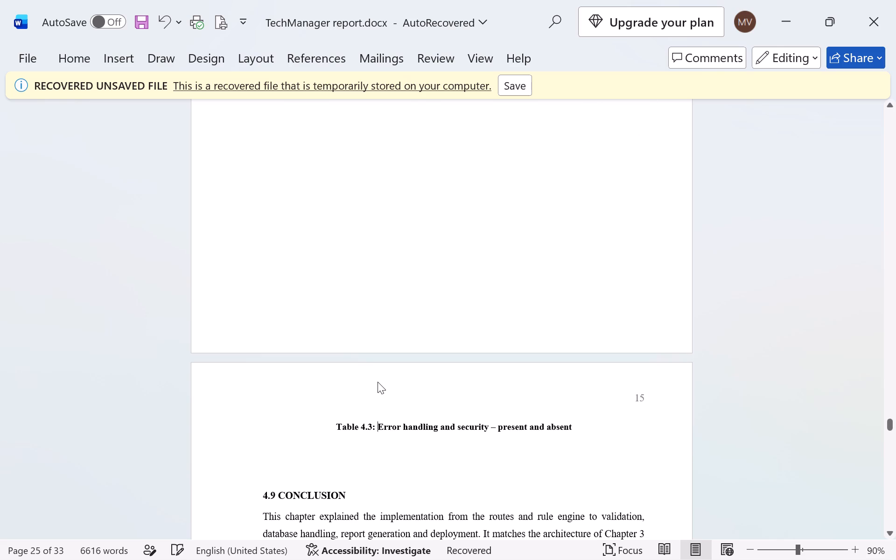
left_click(378, 382)
key("Up")
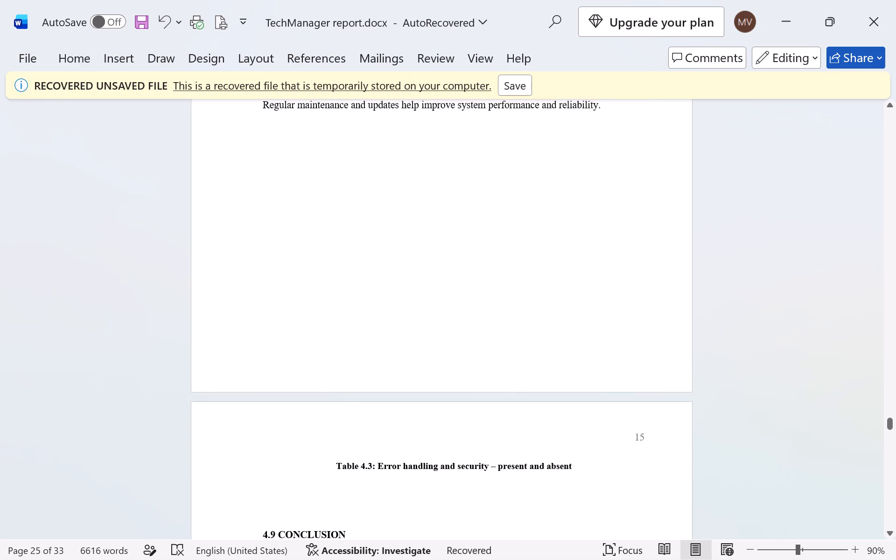
left_click(375, 424)
key("Left")
key("Left")
key("Left")
key("Left")
key("Left")
key("Left")
key("Left")
key("Left")
key("Left")
key("Left")
key("Return")
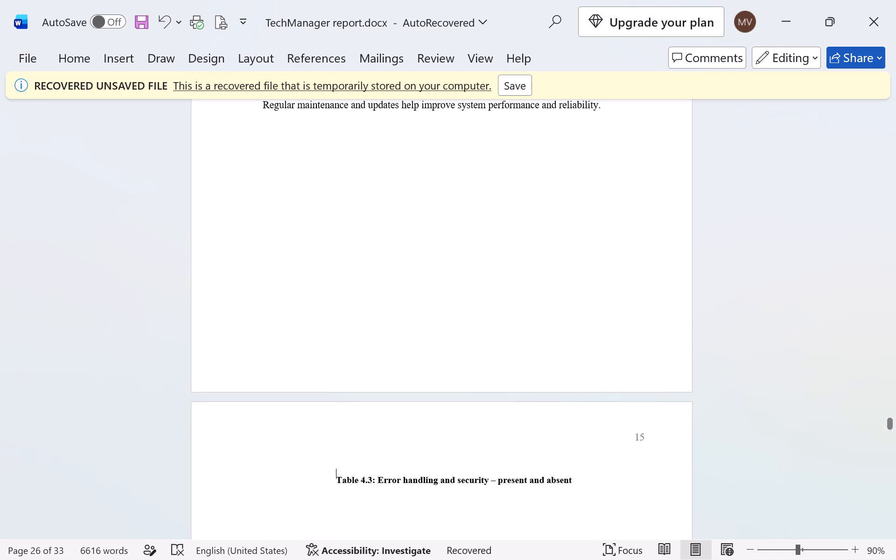
key("Return")
key("Return")
key("Return")
key("Return")
key("Return")
key("Return")
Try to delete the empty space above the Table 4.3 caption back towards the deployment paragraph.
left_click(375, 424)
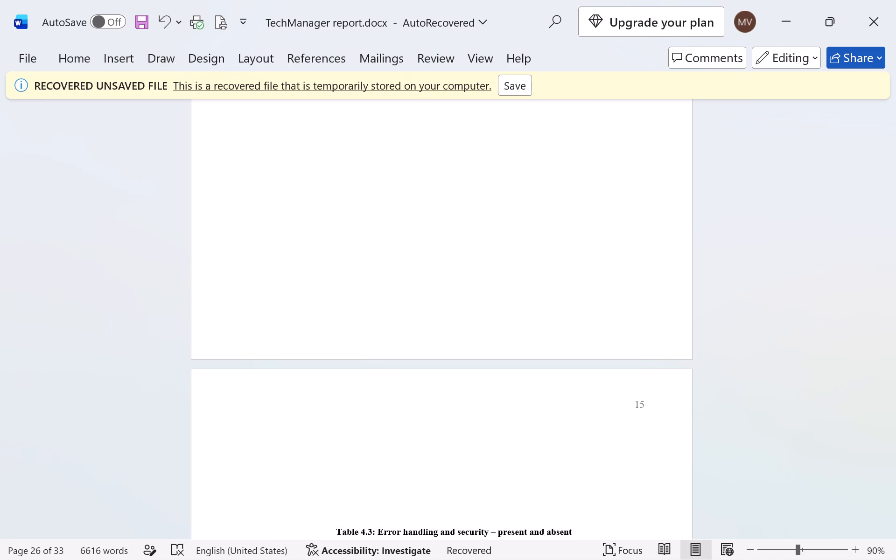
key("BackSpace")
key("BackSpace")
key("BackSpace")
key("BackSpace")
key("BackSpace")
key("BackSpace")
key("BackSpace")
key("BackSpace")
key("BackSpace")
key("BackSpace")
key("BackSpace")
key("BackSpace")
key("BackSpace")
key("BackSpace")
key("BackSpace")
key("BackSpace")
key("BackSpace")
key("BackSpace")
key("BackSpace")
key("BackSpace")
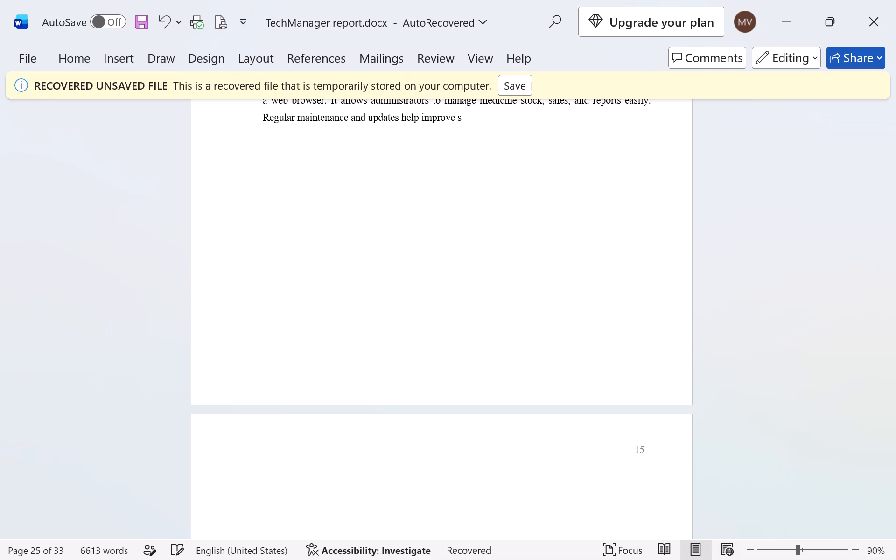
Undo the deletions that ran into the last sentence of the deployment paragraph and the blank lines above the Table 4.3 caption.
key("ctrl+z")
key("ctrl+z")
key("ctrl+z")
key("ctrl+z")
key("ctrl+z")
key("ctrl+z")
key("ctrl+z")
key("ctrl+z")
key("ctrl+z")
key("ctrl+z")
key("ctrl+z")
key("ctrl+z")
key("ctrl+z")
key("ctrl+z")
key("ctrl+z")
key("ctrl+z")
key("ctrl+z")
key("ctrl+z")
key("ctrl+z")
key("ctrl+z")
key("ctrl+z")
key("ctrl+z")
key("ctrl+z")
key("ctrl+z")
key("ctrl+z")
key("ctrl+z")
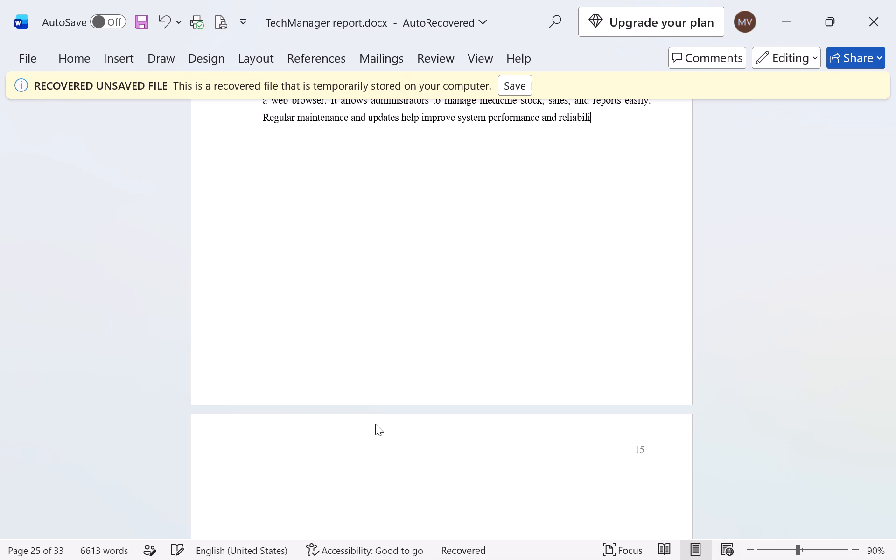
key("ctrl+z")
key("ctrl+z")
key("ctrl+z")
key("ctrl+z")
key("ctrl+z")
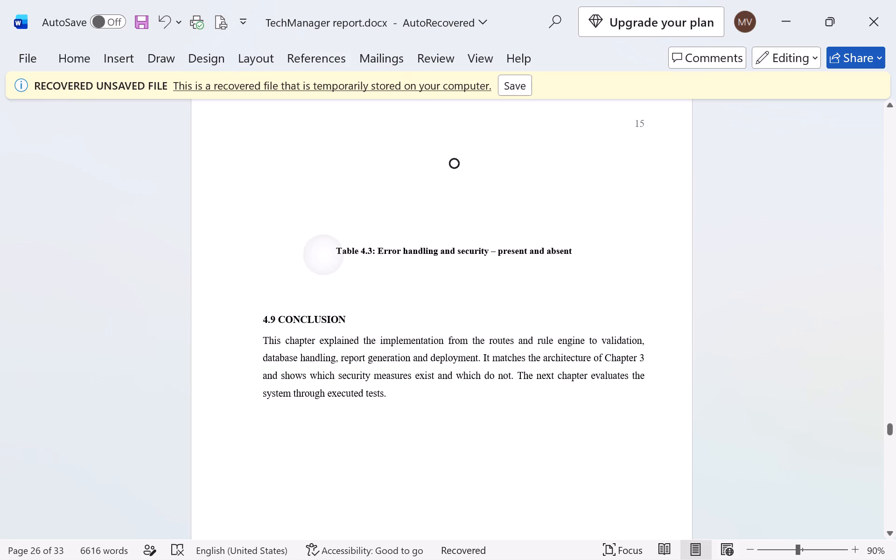
Paste the copied Aspect/Method/Purpose table picture into the blank space above the Table 4.3 caption.
left_click(418, 187)
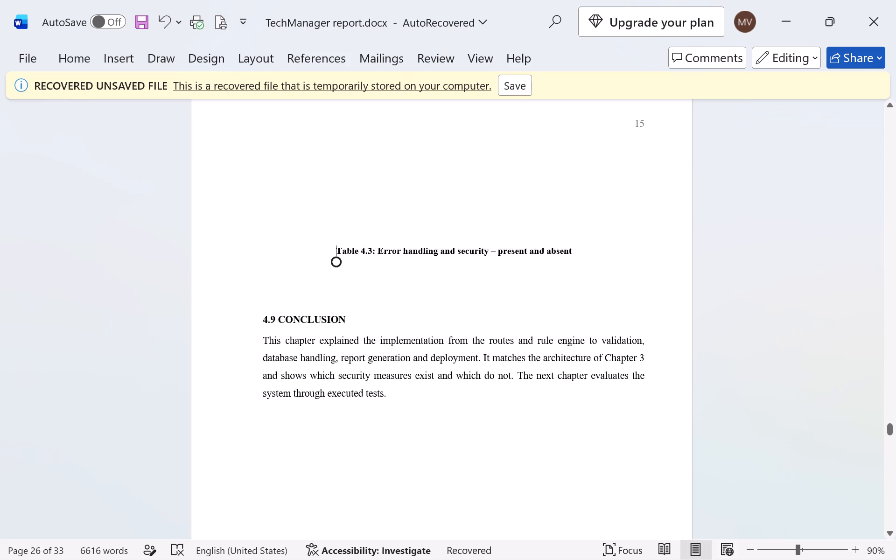
key("ctrl+v")
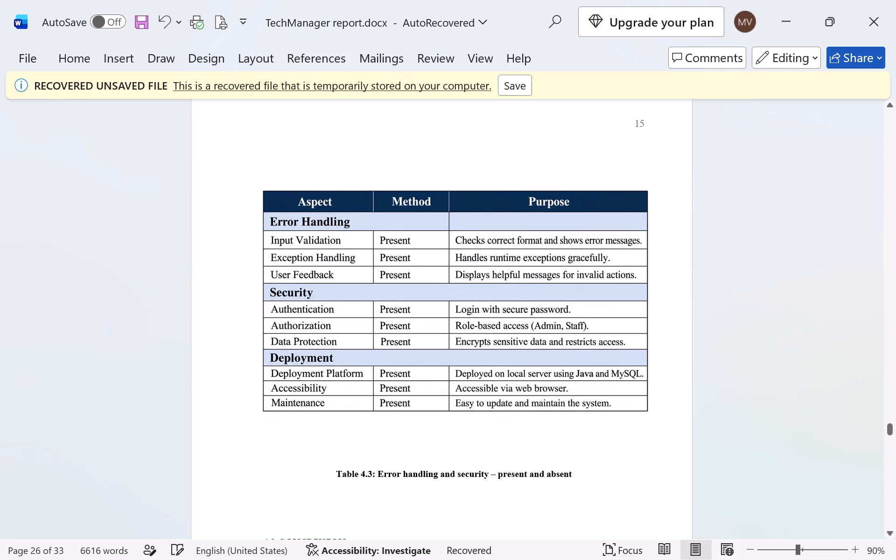
scroll(391, 245, "down", 1)
scroll(391, 245, "up", 3)
scroll(391, 245, "down", 1)
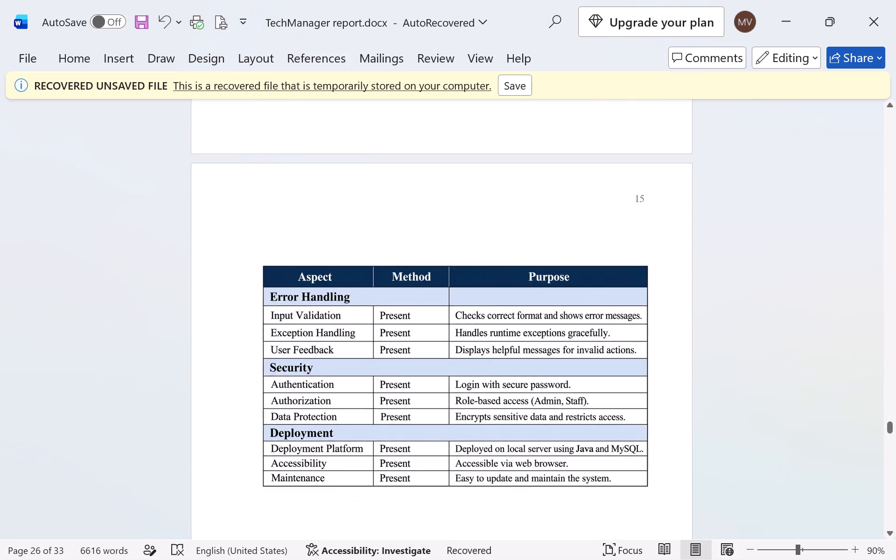
scroll(391, 245, "down", 1)
Shrink the pasted table picture proportionally to about two-thirds of its width.
left_click(413, 454)
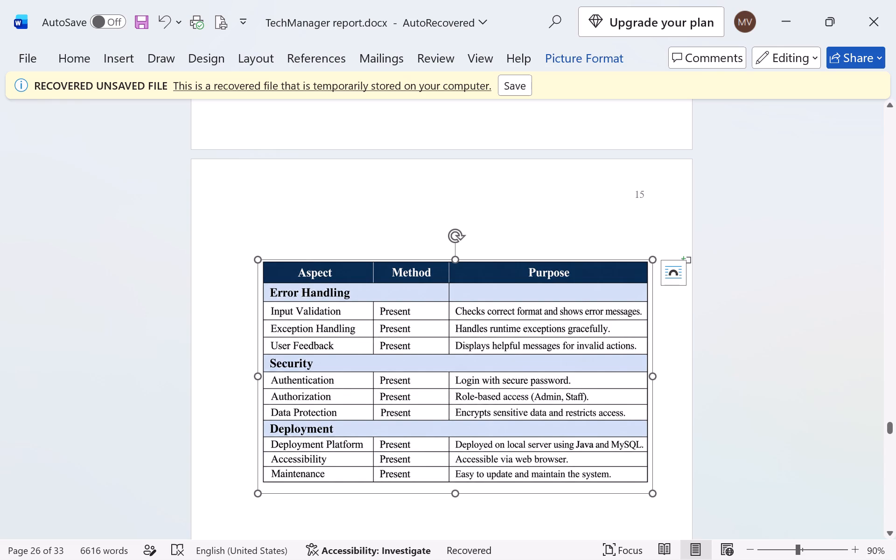
left_click_drag(651, 489, 642, 475)
left_click(588, 455)
left_click_drag(650, 493, 444, 355)
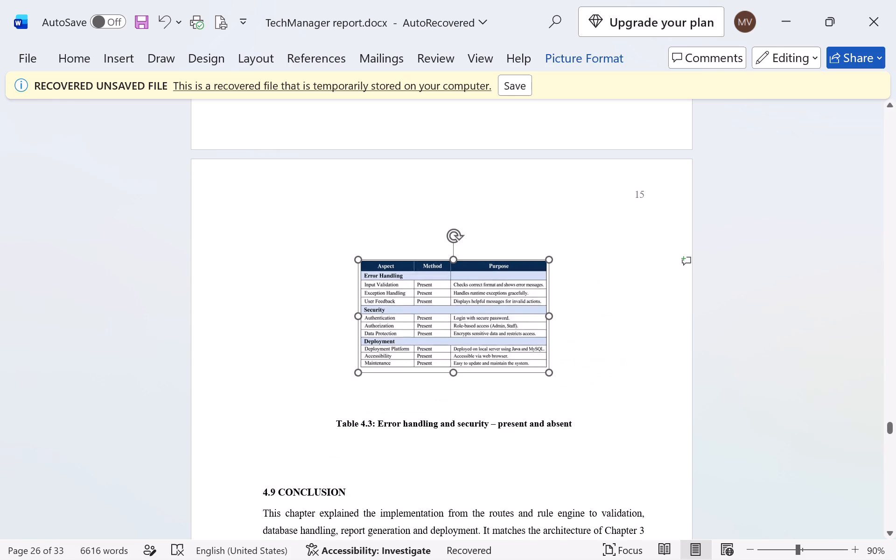
left_click_drag(444, 355, 513, 335)
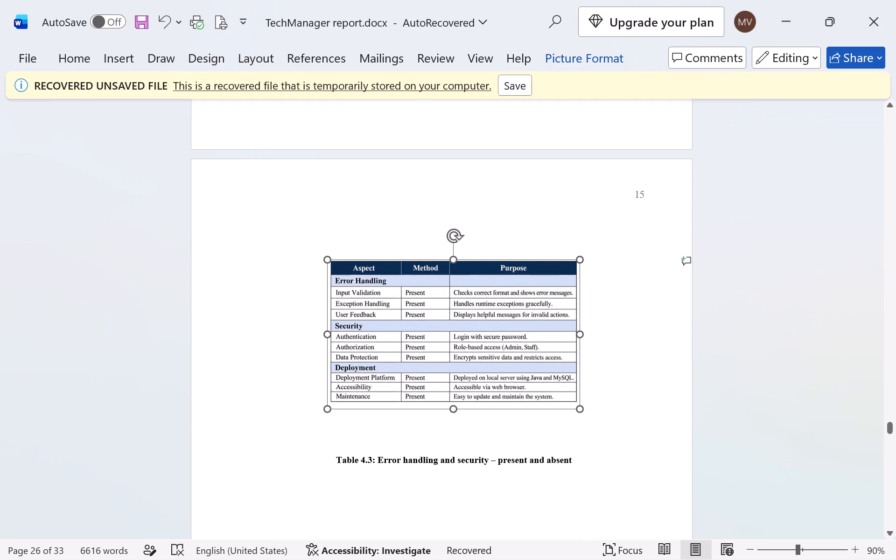
left_click_drag(513, 335, 515, 335)
Move the table picture from page 15 to the previous page, at the end of the deployment text.
left_click(436, 278)
left_click_drag(436, 278, 430, 246)
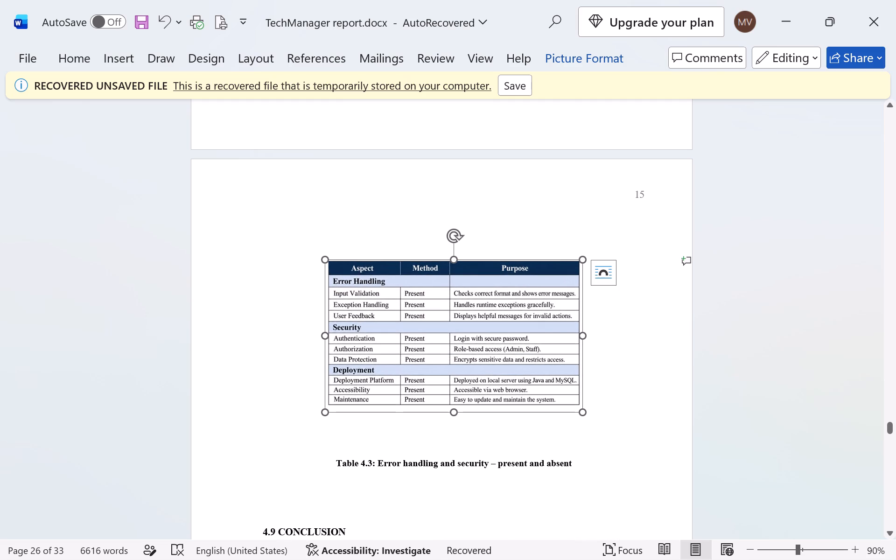
scroll(430, 246, "up", 1)
left_click_drag(425, 364, 415, 143)
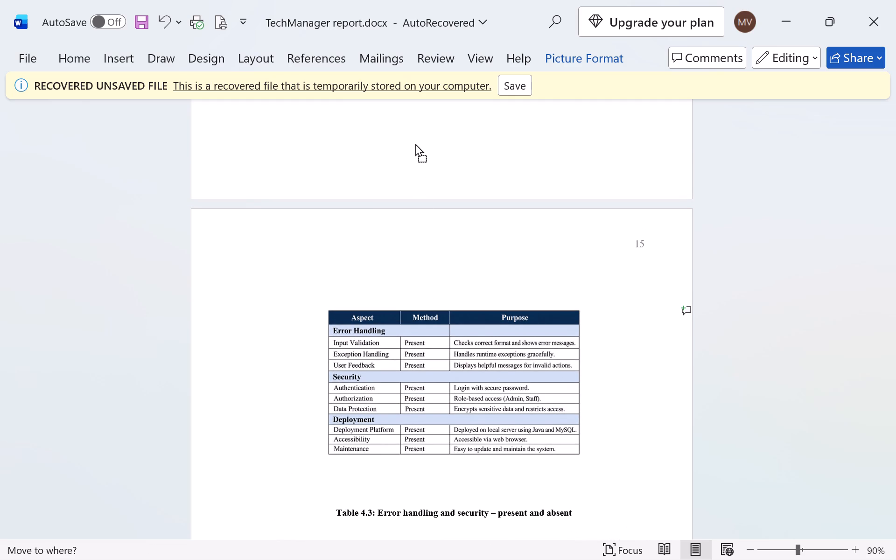
left_click_drag(415, 143, 416, 121)
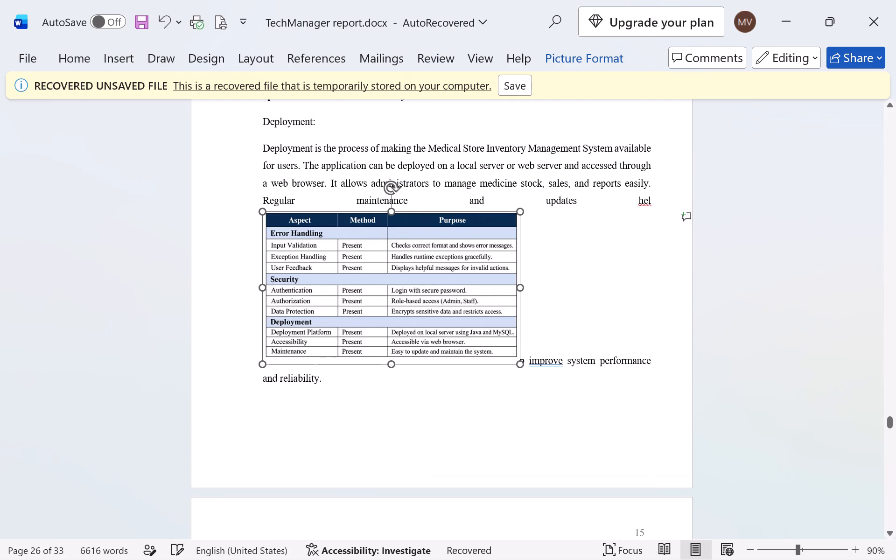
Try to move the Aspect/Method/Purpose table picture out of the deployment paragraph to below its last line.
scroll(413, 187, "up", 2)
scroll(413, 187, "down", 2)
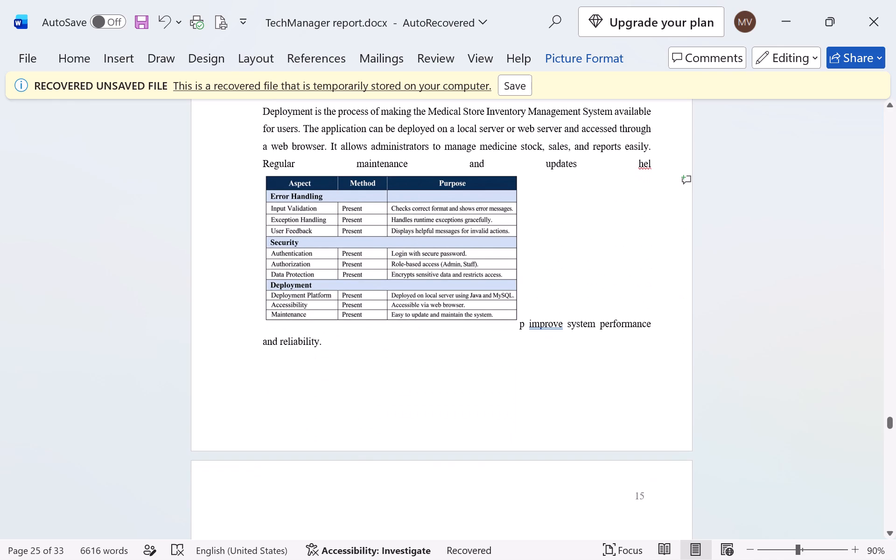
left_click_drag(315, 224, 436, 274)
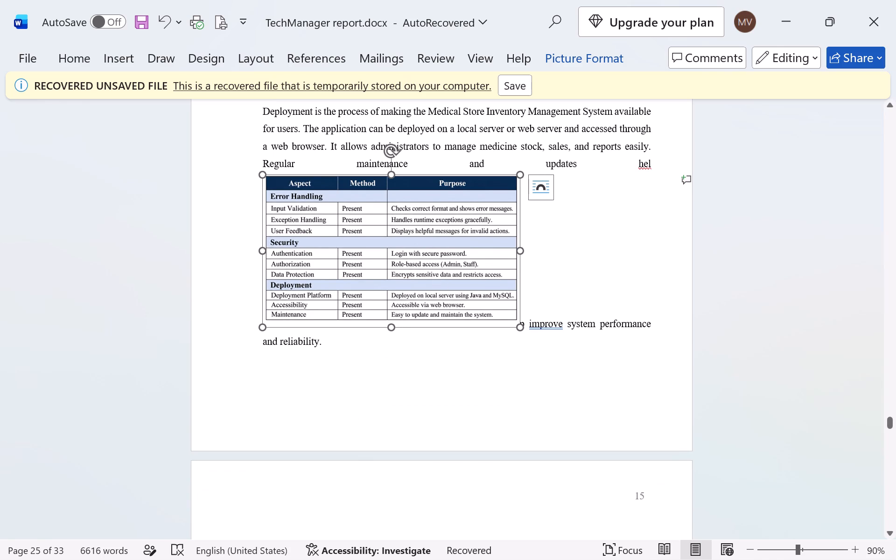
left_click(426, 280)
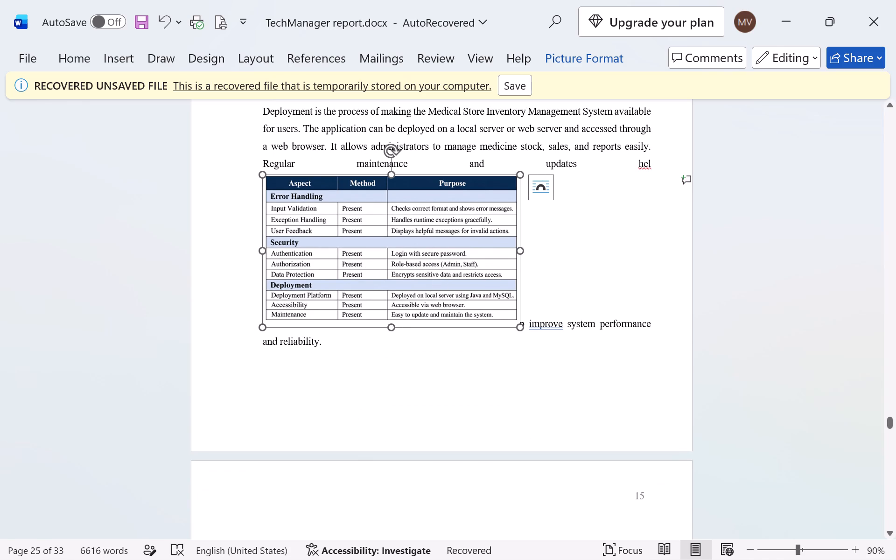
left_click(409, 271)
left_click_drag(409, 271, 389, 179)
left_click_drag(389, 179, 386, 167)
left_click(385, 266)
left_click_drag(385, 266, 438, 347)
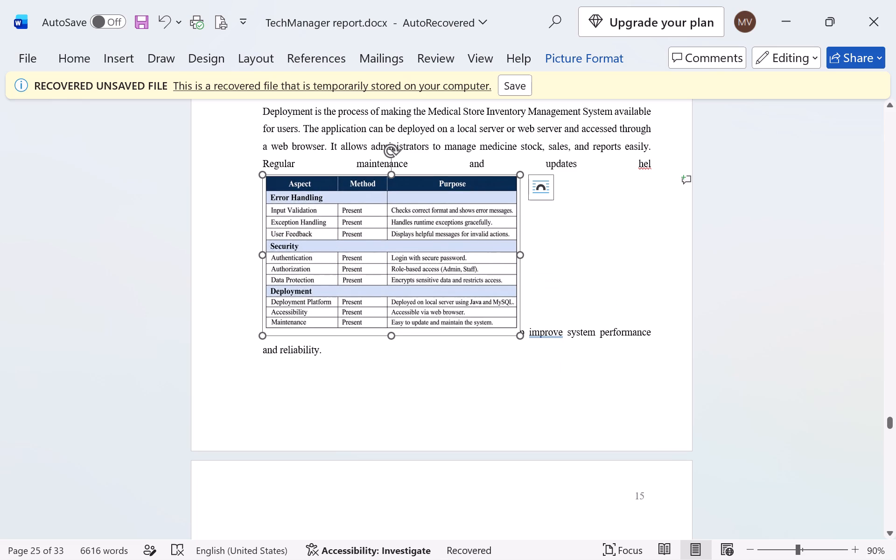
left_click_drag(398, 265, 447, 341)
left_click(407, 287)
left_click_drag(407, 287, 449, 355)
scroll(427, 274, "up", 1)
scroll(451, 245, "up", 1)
Delete the deployment text from "It allows administrators" through "hel", directly before the table picture.
left_click_drag(329, 142, 432, 148)
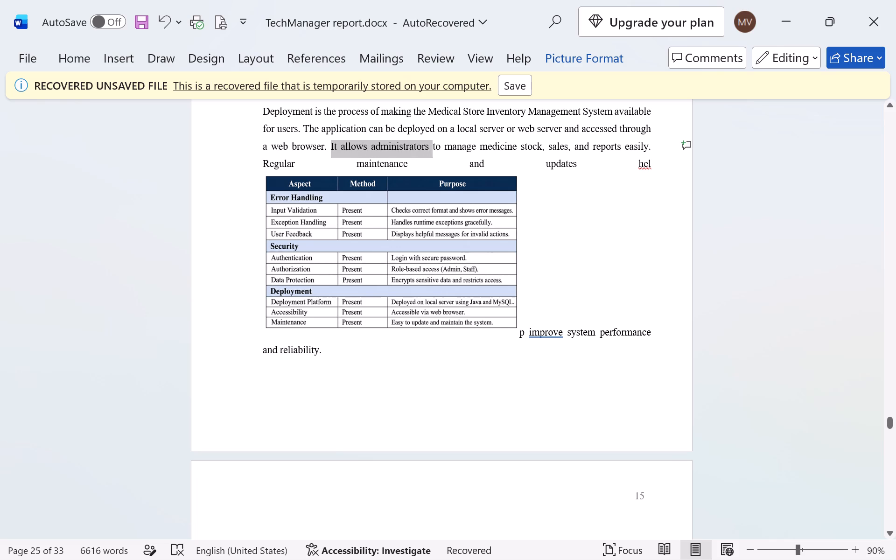
left_click_drag(432, 148, 630, 165)
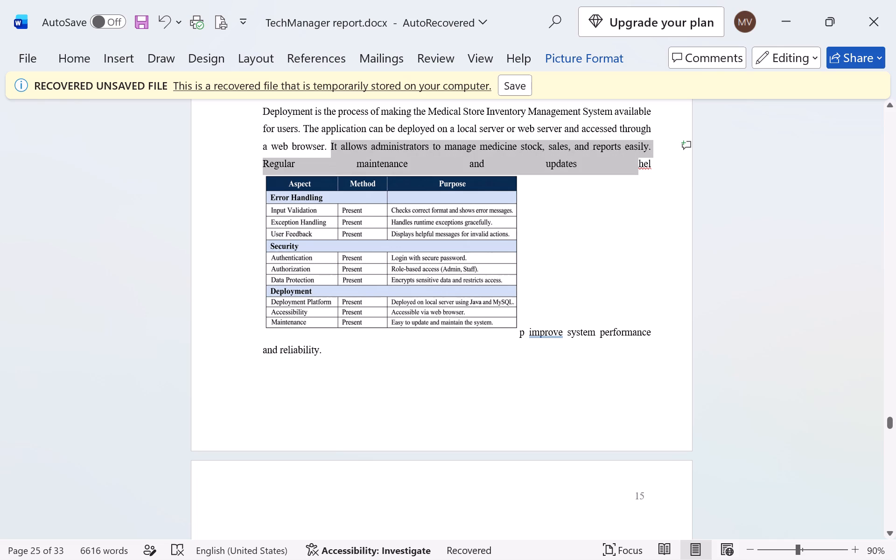
left_click_drag(630, 165, 648, 166)
key("BackSpace")
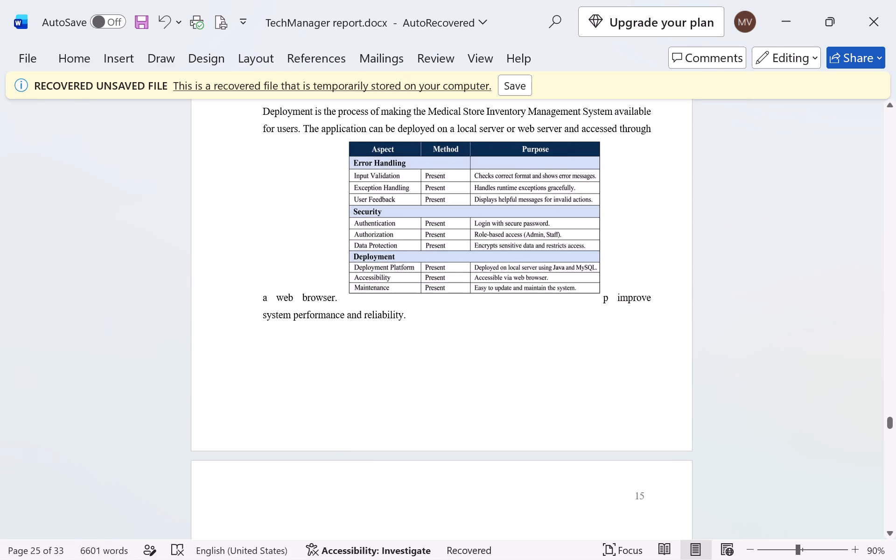
Delete the line "system performance and reliability." below the table picture.
left_click_drag(252, 297, 267, 314)
left_click(267, 314)
left_click_drag(270, 305, 268, 312)
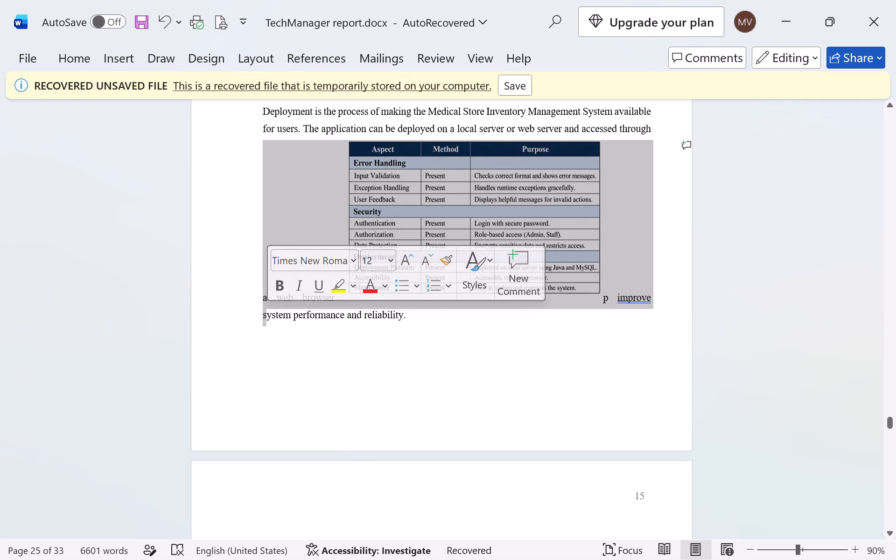
left_click(245, 314)
key("BackSpace")
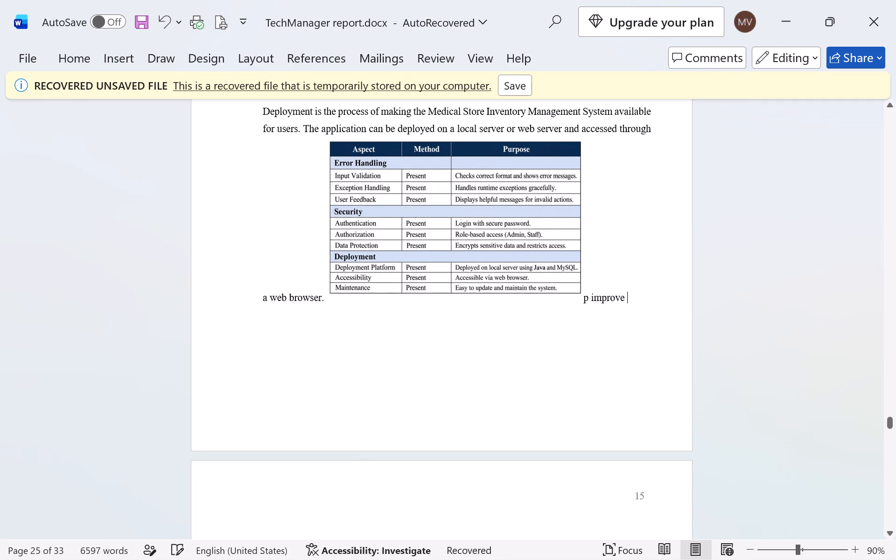
Delete the first letters of the "a web browser." fragment beside the table picture, undoing the last deletions.
left_click(278, 314)
key("BackSpace")
key("BackSpace")
key("BackSpace")
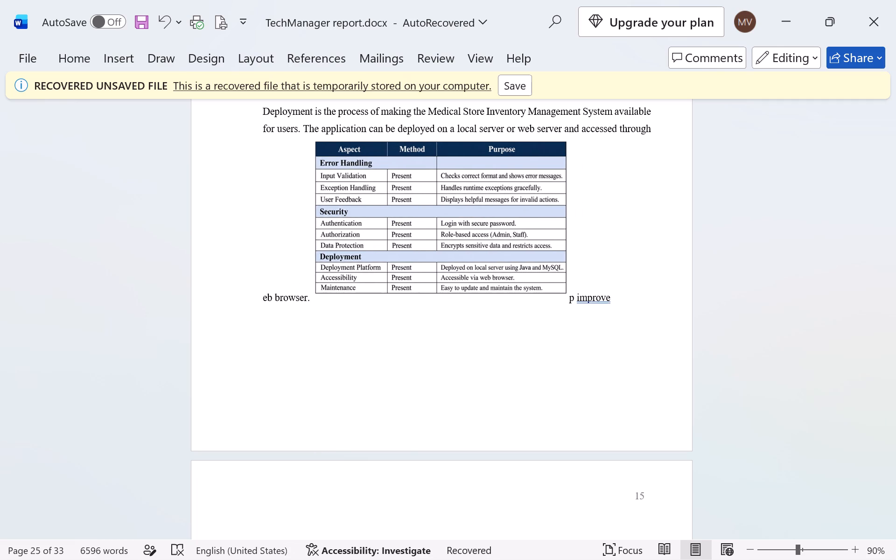
key("BackSpace")
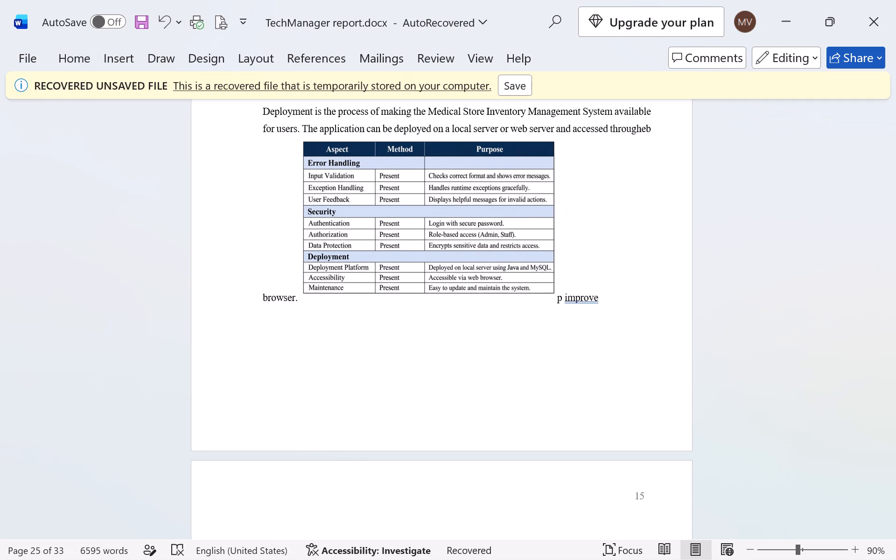
key("ctrl+z")
key("ctrl+z")
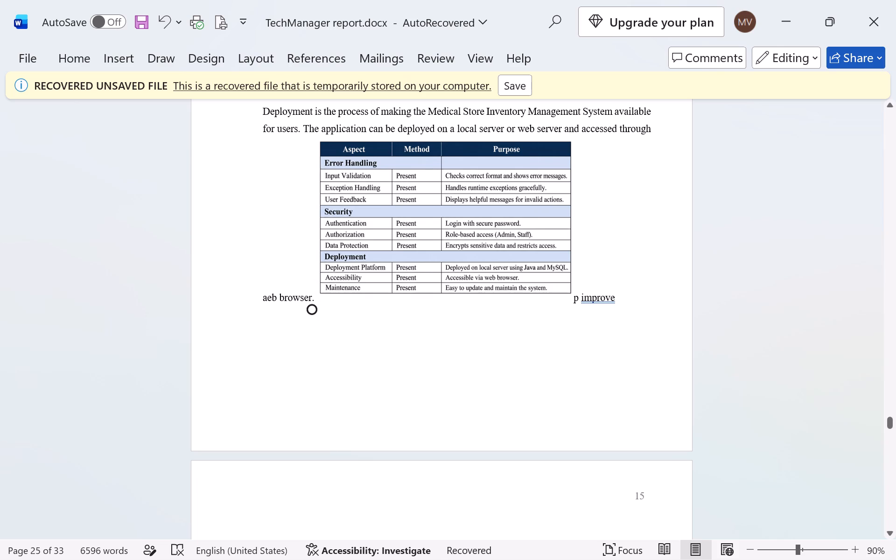
left_click_drag(257, 298, 264, 296)
Make the table picture about 15 percent taller while keeping its width.
left_click(388, 233)
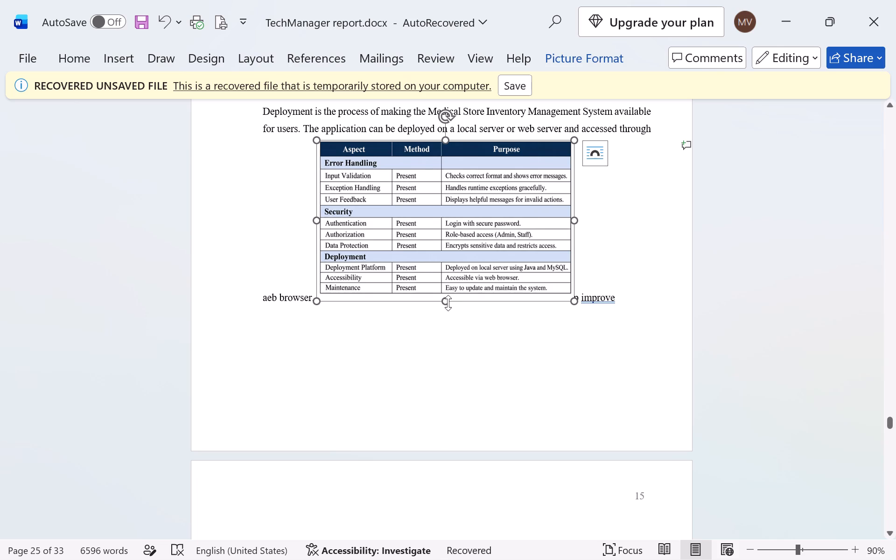
left_click_drag(448, 303, 433, 353)
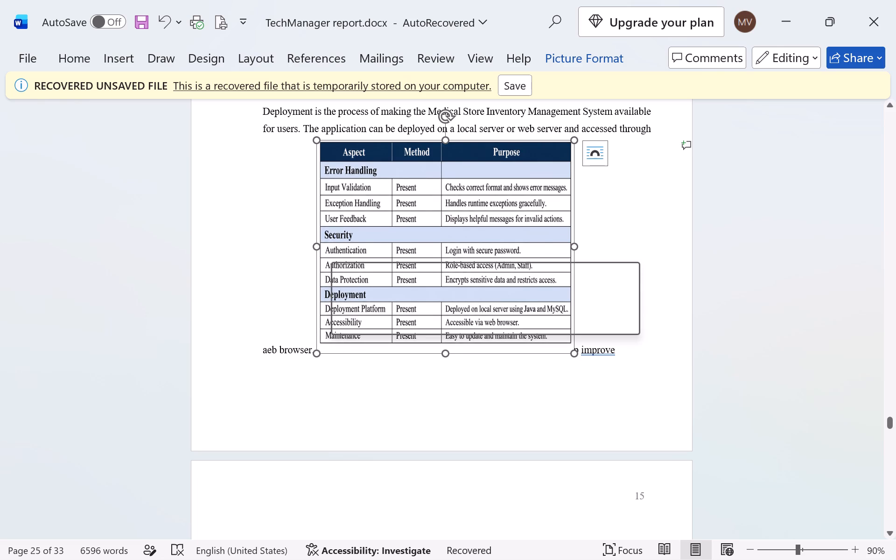
left_click_drag(444, 139, 444, 169)
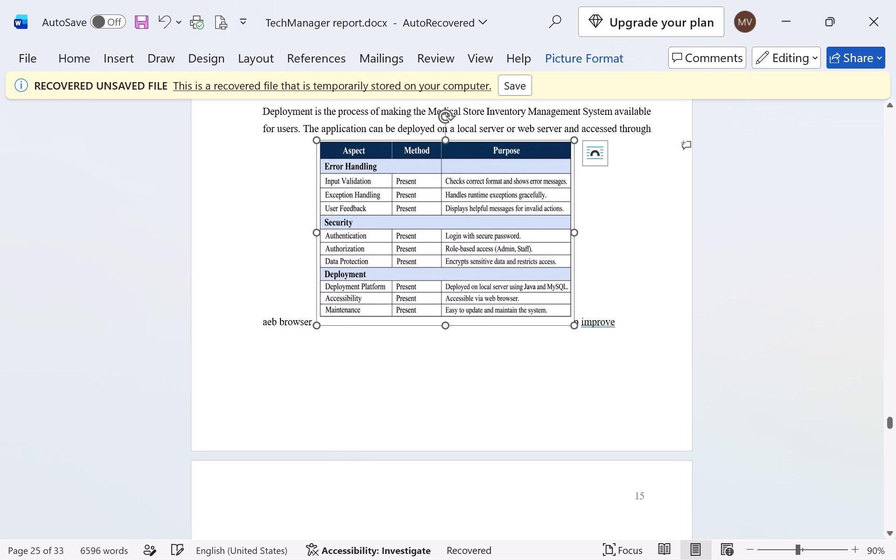
Delete the leftover "aeb browser." fragment between "accessed through" and the table picture.
left_click(303, 327)
key("Right")
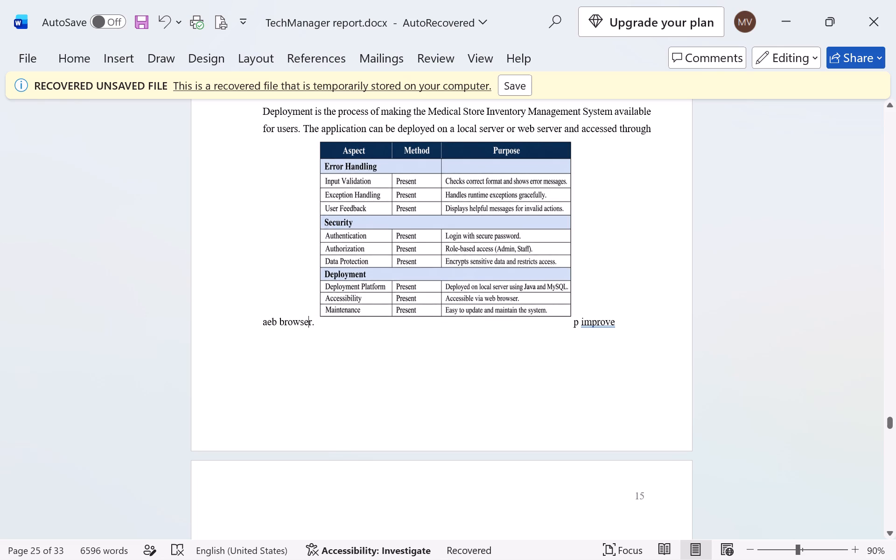
key("Right")
key("Right")
key("BackSpace")
key("BackSpace")
key("BackSpace")
key("BackSpace")
key("BackSpace")
key("BackSpace")
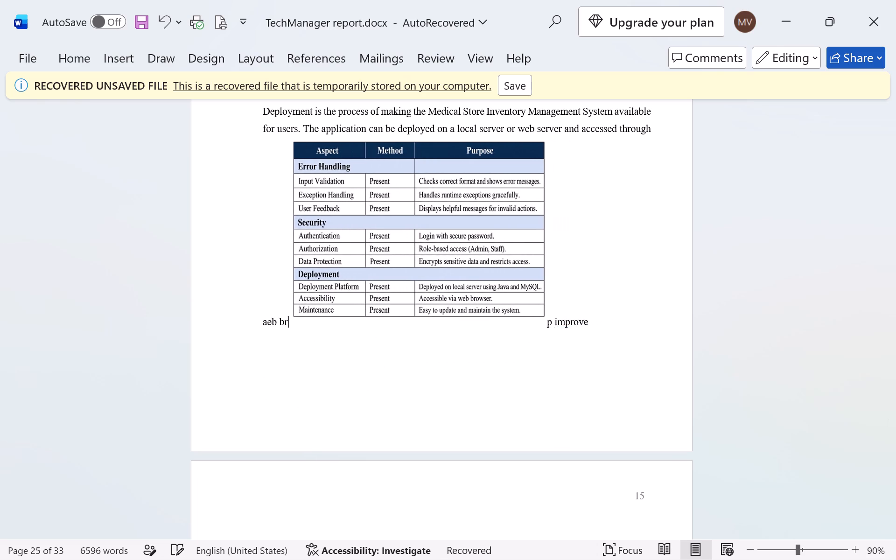
key("BackSpace")
key("BackSpace")
key("BackSpace")
key("BackSpace")
key("BackSpace")
key("BackSpace")
key("BackSpace")
key("BackSpace")
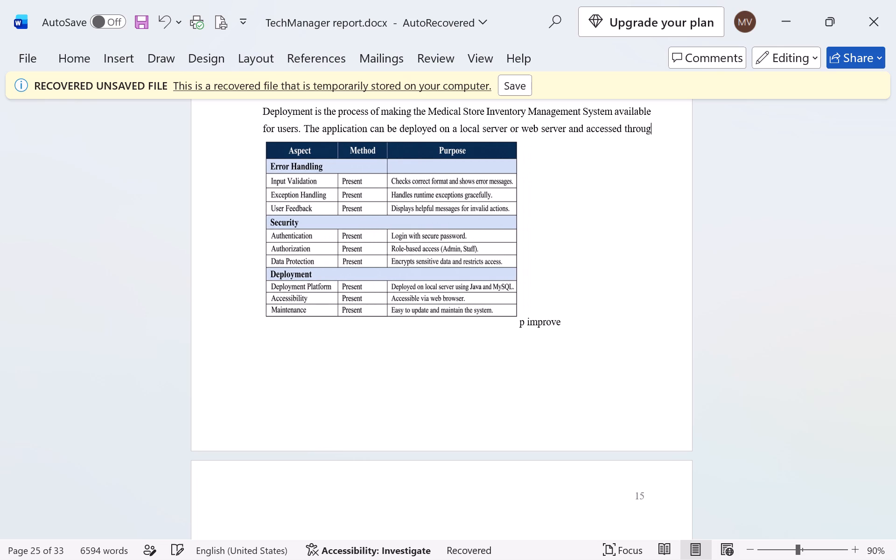
key("BackSpace")
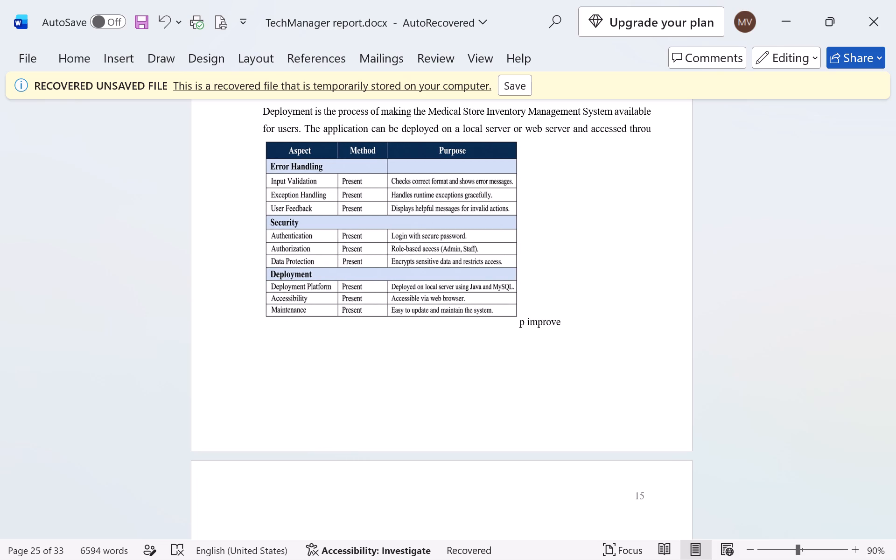
Undo the deletions that cut the last letters off "through" in the deployment paragraph.
key("ctrl+a")
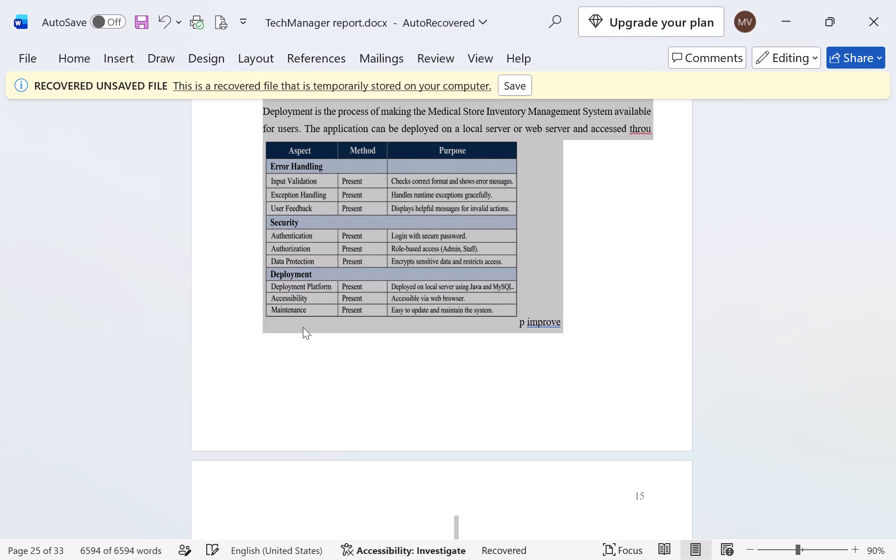
left_click(452, 355)
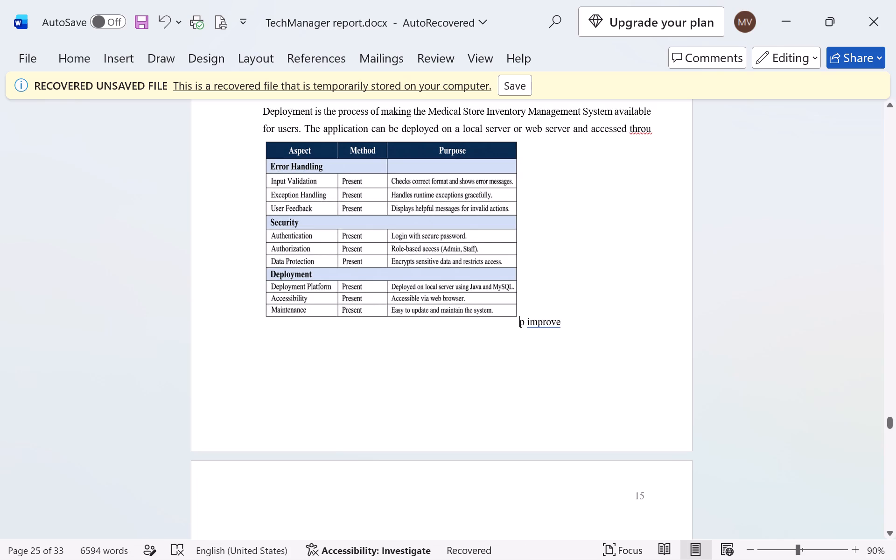
key("ctrl+z")
key("ctrl+z")
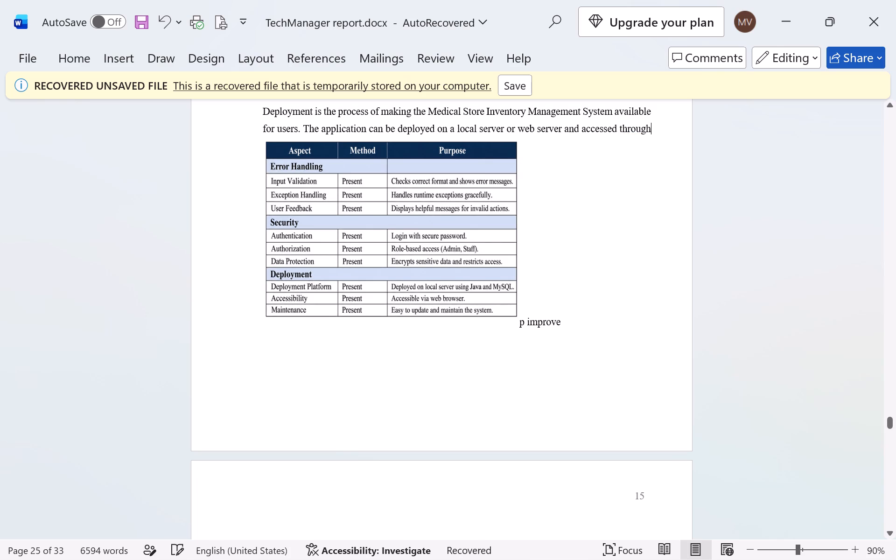
Delete the leftover "p improve" fragment after the table picture.
left_click(567, 325)
key("BackSpace")
key("BackSpace")
key("BackSpace")
key("BackSpace")
key("BackSpace")
key("BackSpace")
key("BackSpace")
key("BackSpace")
key("BackSpace")
key("BackSpace")
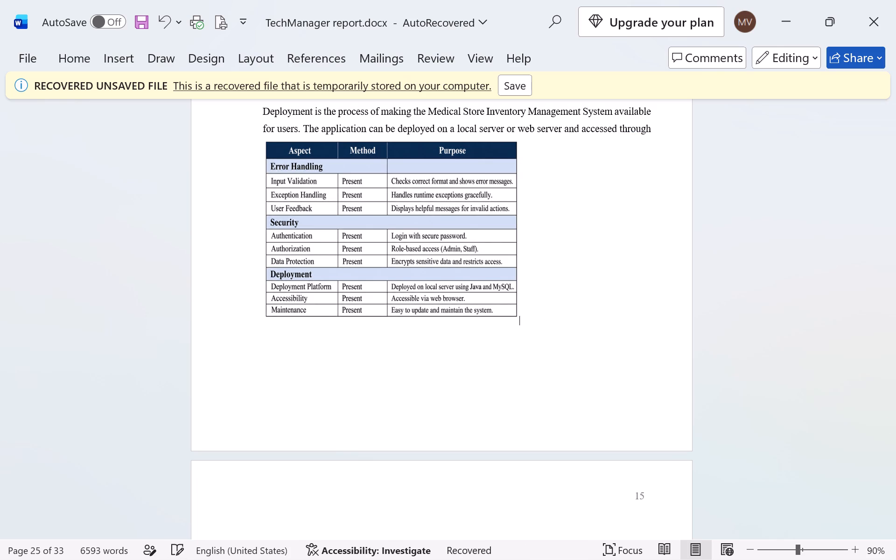
Widen the table picture by about a quarter while keeping its height.
left_click(459, 253)
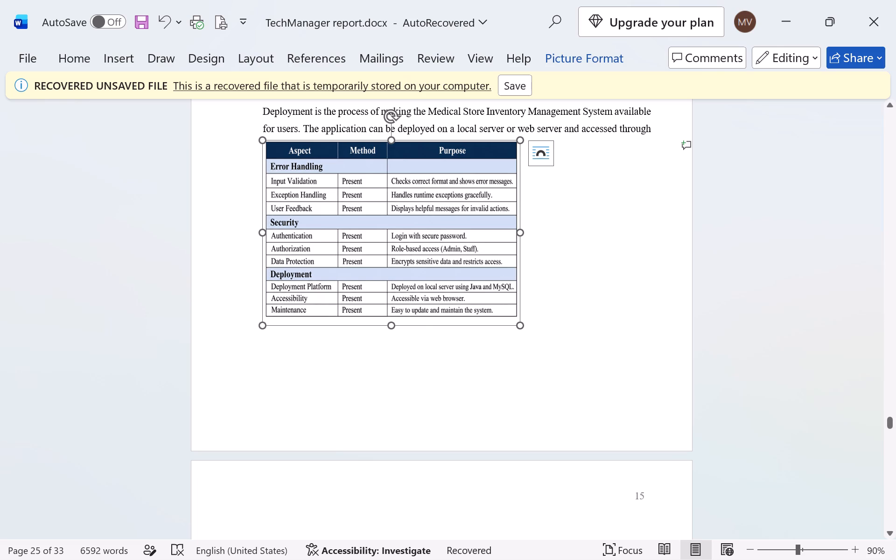
left_click_drag(519, 241, 430, 234)
left_click(430, 234)
left_click_drag(512, 231, 519, 231)
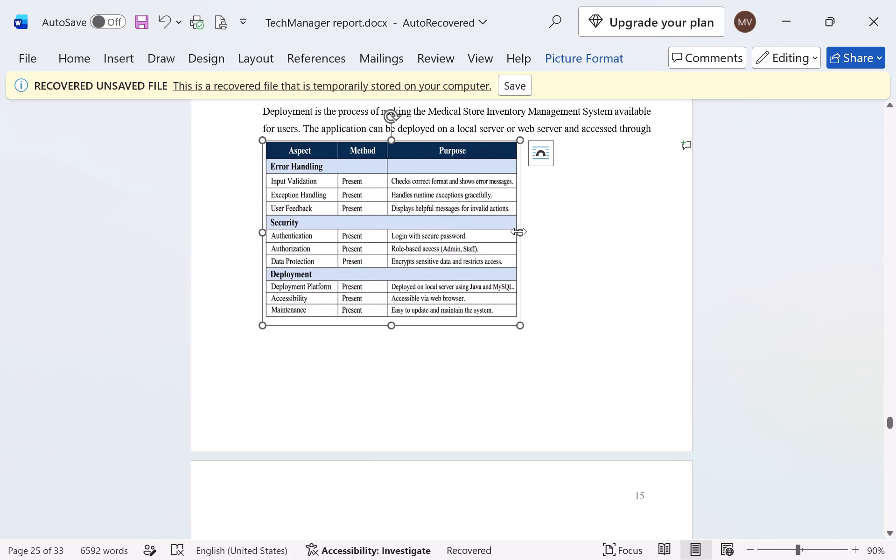
left_click(519, 231)
left_click_drag(519, 231, 592, 235)
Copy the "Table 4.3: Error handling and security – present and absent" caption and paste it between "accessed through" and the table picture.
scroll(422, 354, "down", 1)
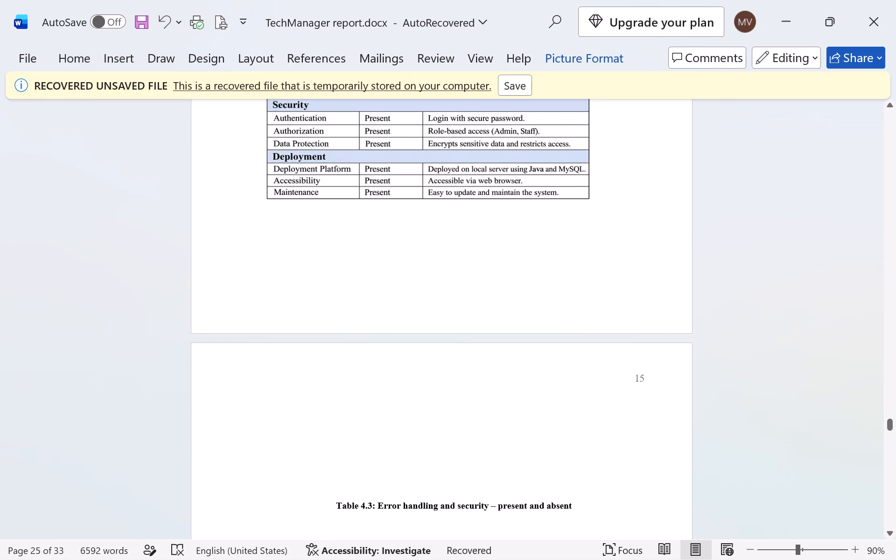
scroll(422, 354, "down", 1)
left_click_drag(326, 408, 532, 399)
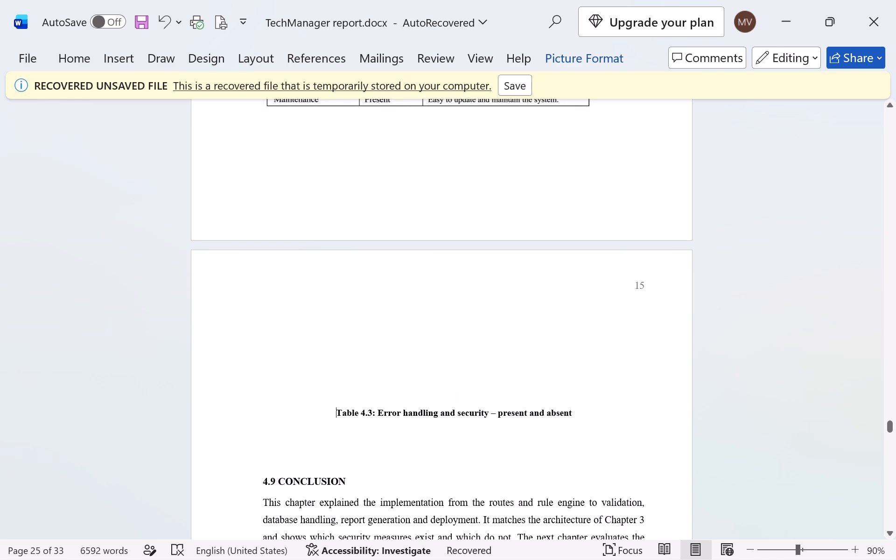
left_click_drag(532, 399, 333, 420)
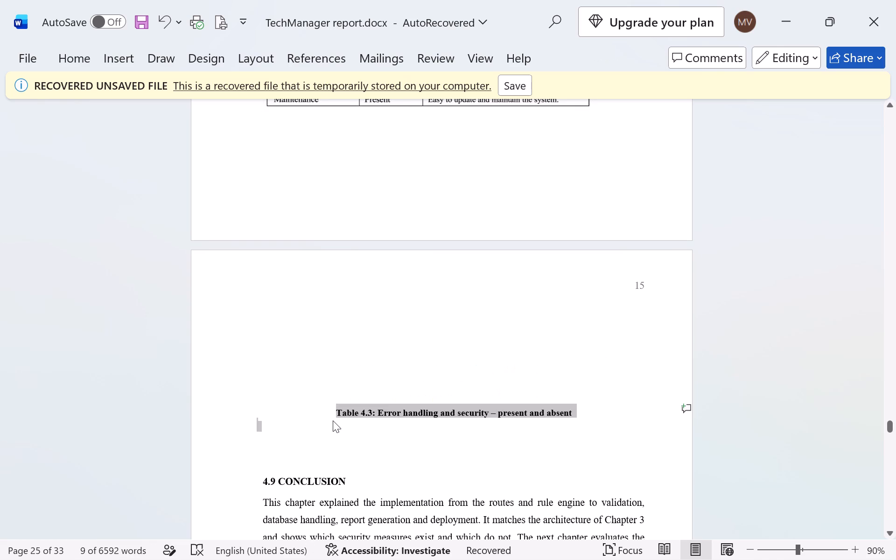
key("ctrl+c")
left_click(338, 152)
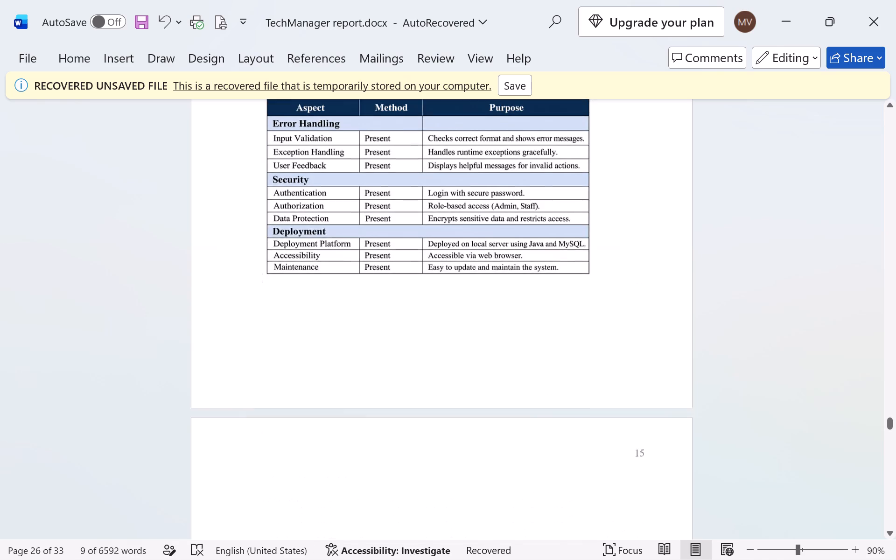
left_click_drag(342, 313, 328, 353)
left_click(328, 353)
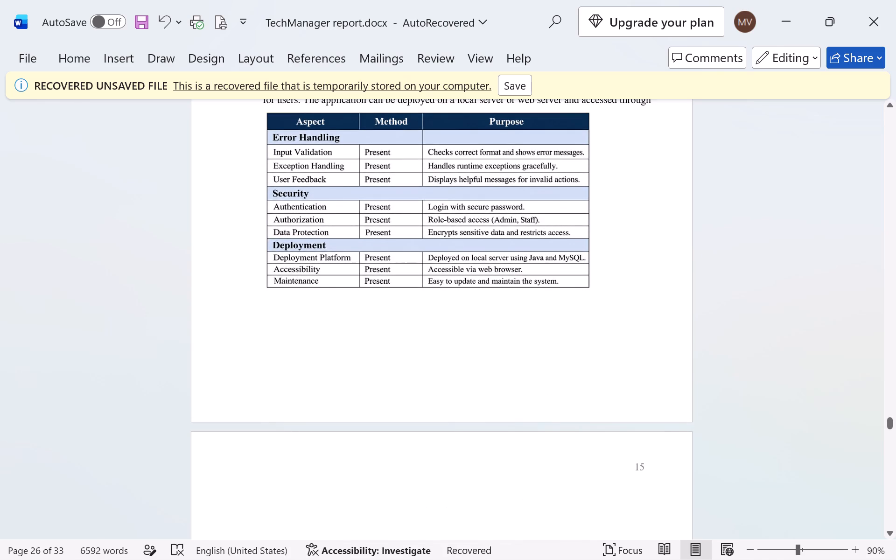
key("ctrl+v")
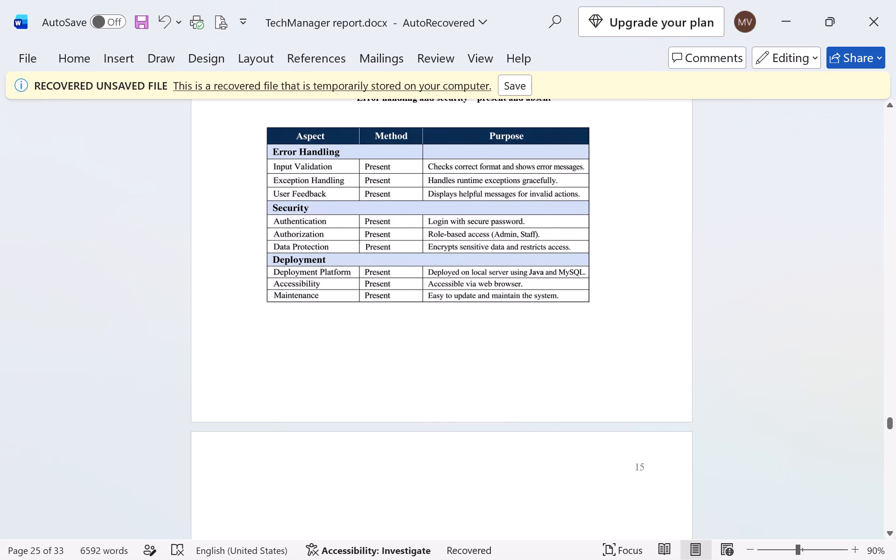
Copy the Table 4.3 caption again, from "able 4.3" to "absent", and paste it on its own line directly above the table picture.
scroll(328, 353, "down", 3)
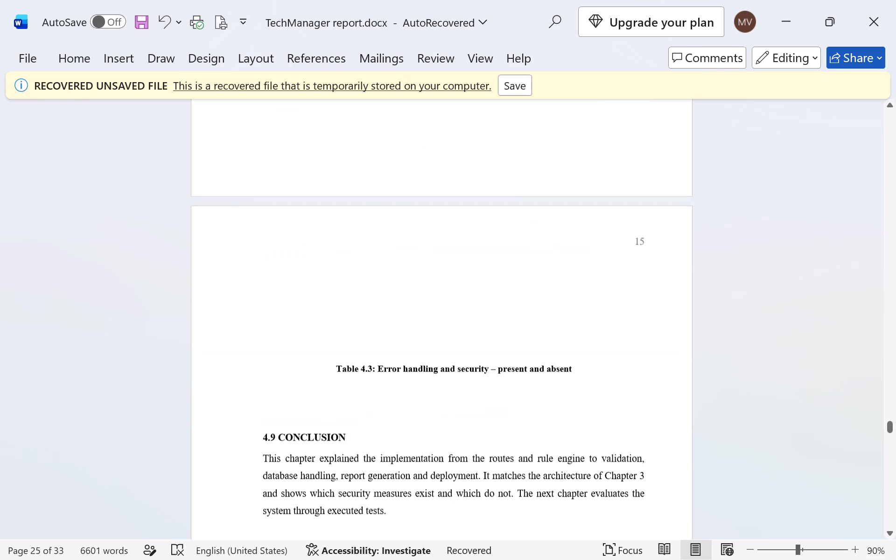
left_click_drag(339, 366, 560, 373)
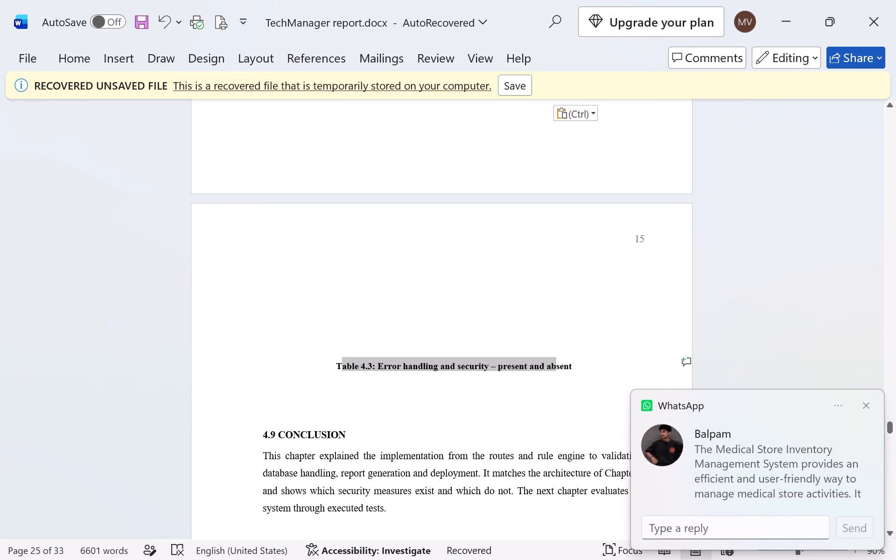
left_click_drag(560, 373, 568, 382)
key("ctrl+c")
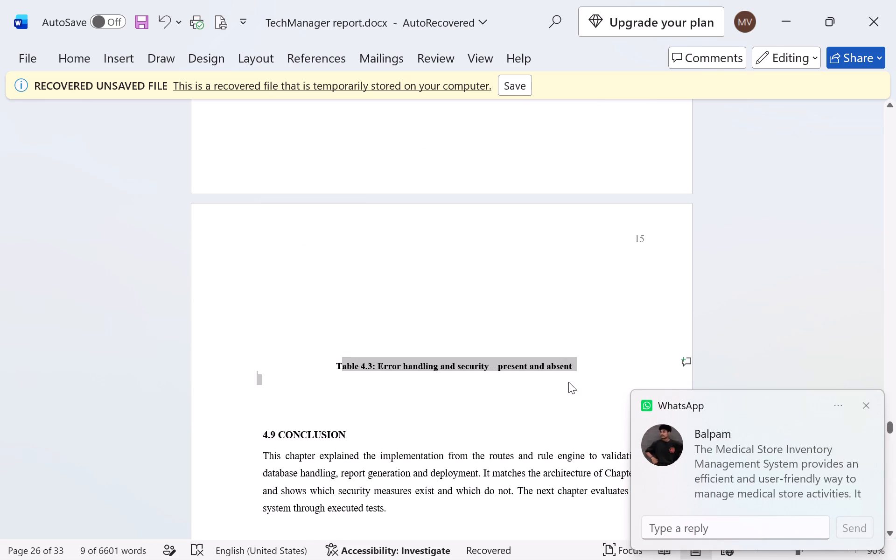
scroll(568, 382, "up", 1)
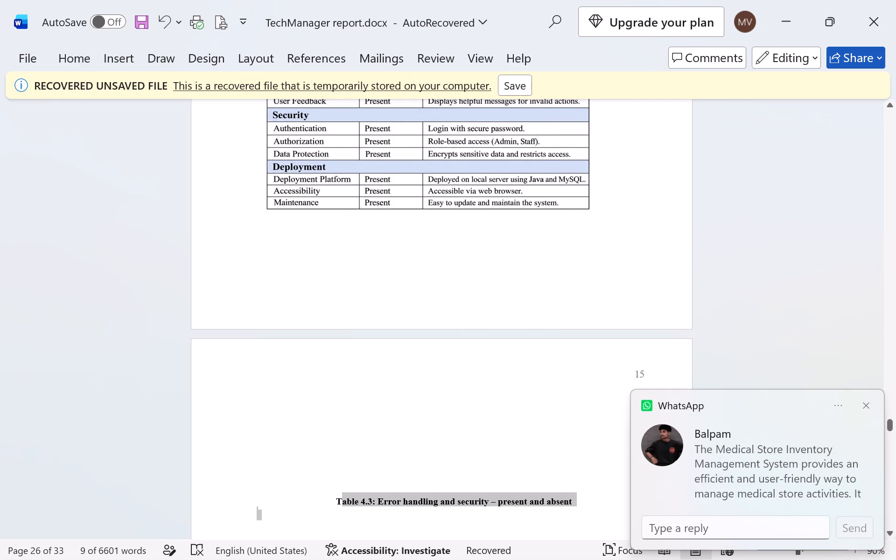
left_click(328, 241)
key("ctrl+v")
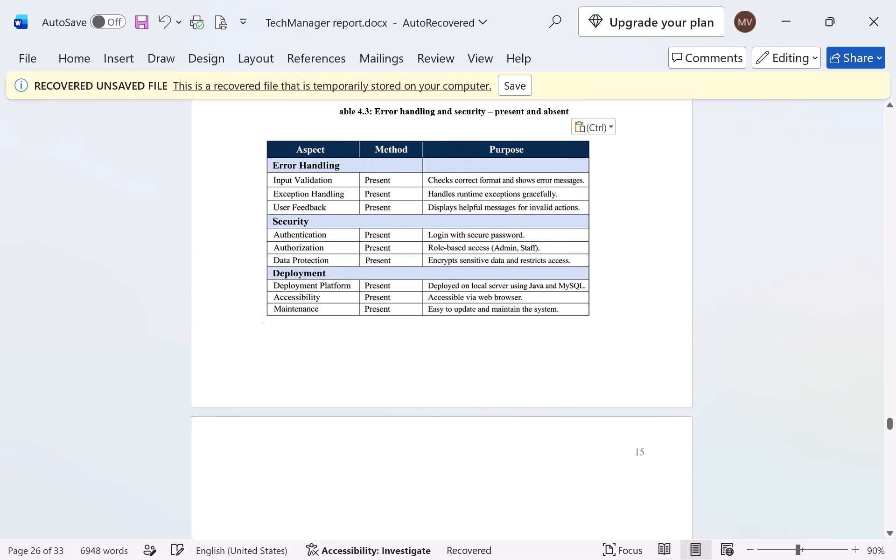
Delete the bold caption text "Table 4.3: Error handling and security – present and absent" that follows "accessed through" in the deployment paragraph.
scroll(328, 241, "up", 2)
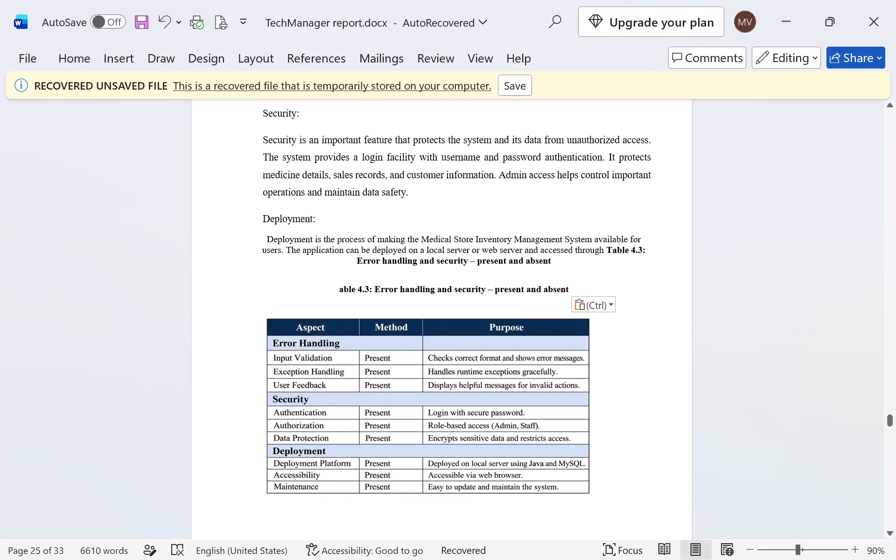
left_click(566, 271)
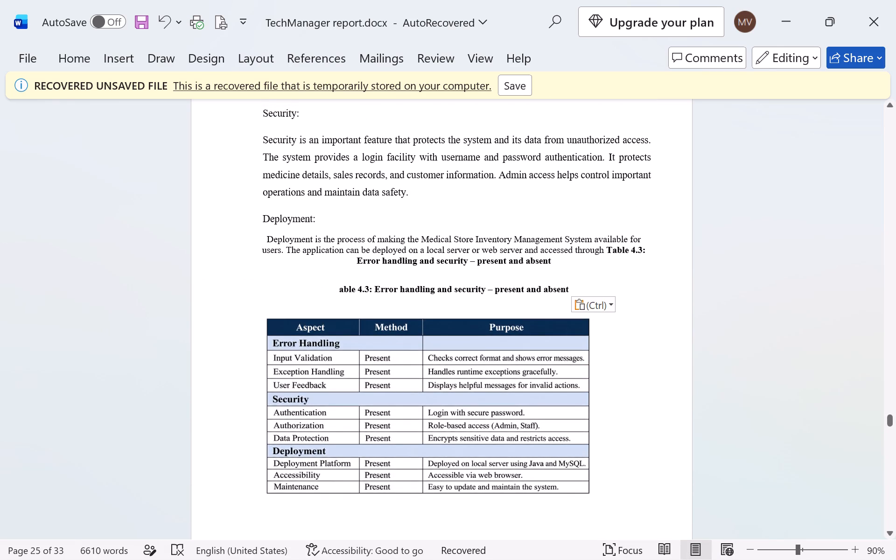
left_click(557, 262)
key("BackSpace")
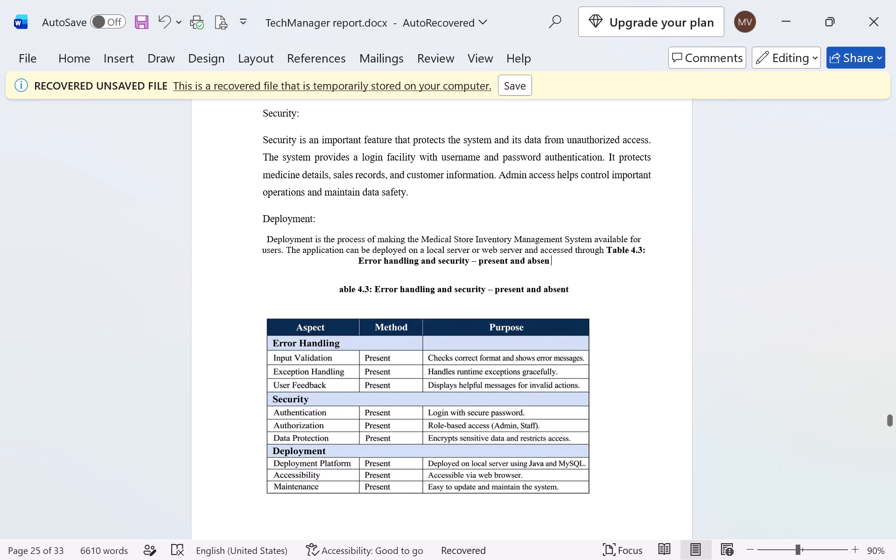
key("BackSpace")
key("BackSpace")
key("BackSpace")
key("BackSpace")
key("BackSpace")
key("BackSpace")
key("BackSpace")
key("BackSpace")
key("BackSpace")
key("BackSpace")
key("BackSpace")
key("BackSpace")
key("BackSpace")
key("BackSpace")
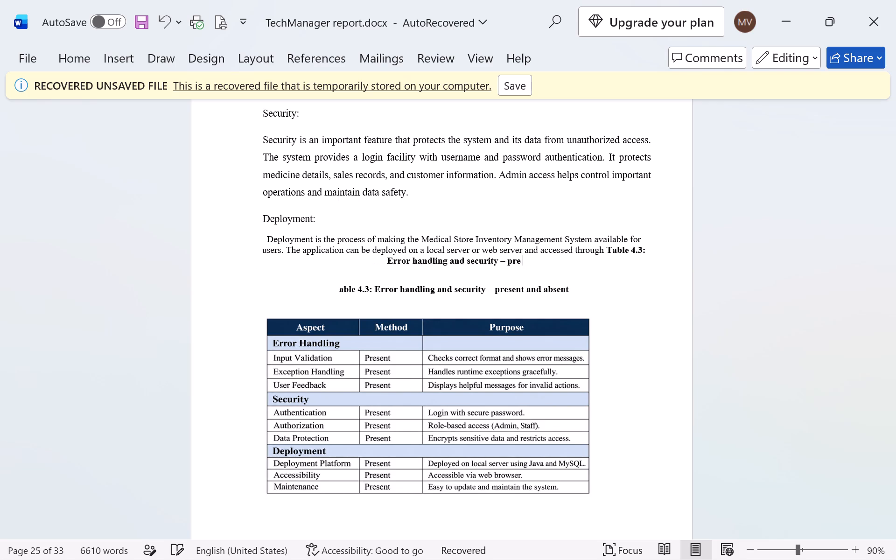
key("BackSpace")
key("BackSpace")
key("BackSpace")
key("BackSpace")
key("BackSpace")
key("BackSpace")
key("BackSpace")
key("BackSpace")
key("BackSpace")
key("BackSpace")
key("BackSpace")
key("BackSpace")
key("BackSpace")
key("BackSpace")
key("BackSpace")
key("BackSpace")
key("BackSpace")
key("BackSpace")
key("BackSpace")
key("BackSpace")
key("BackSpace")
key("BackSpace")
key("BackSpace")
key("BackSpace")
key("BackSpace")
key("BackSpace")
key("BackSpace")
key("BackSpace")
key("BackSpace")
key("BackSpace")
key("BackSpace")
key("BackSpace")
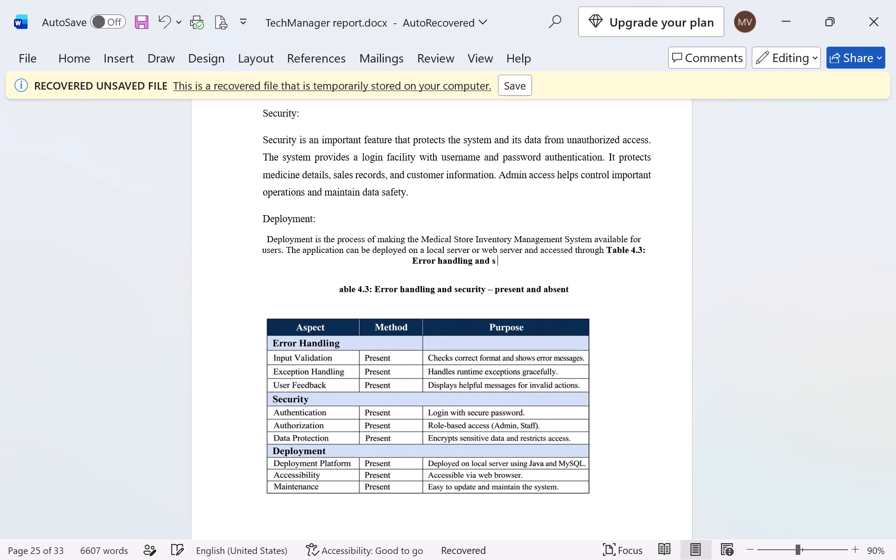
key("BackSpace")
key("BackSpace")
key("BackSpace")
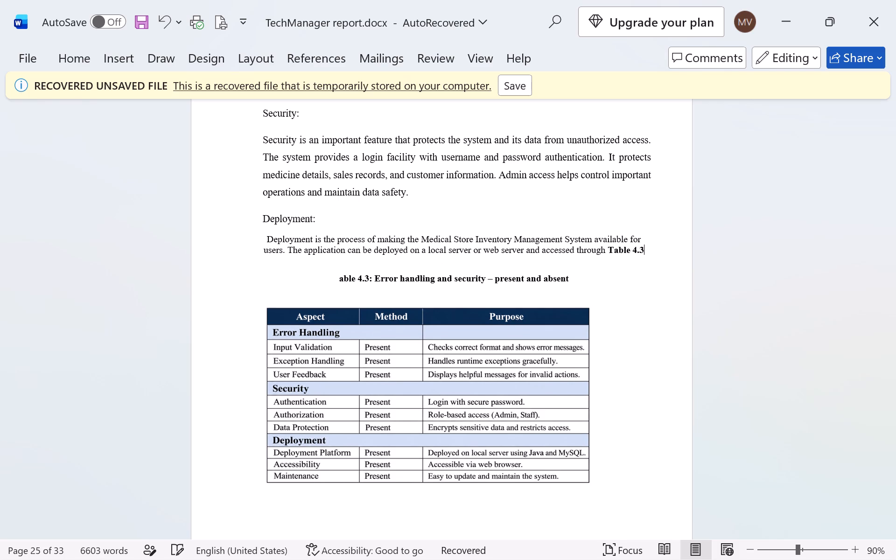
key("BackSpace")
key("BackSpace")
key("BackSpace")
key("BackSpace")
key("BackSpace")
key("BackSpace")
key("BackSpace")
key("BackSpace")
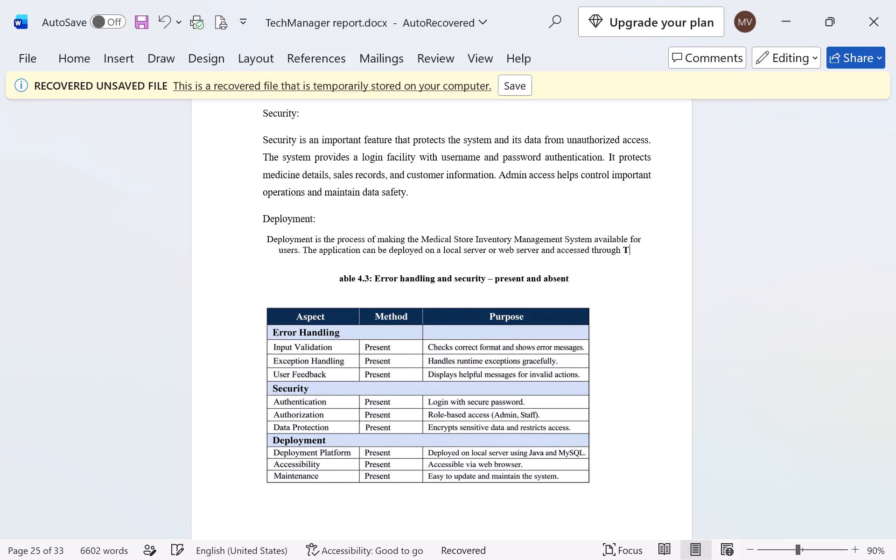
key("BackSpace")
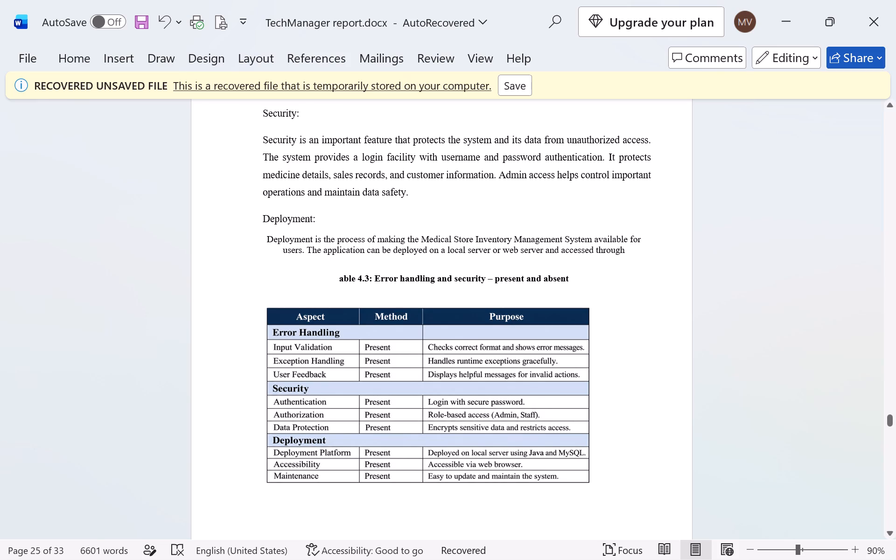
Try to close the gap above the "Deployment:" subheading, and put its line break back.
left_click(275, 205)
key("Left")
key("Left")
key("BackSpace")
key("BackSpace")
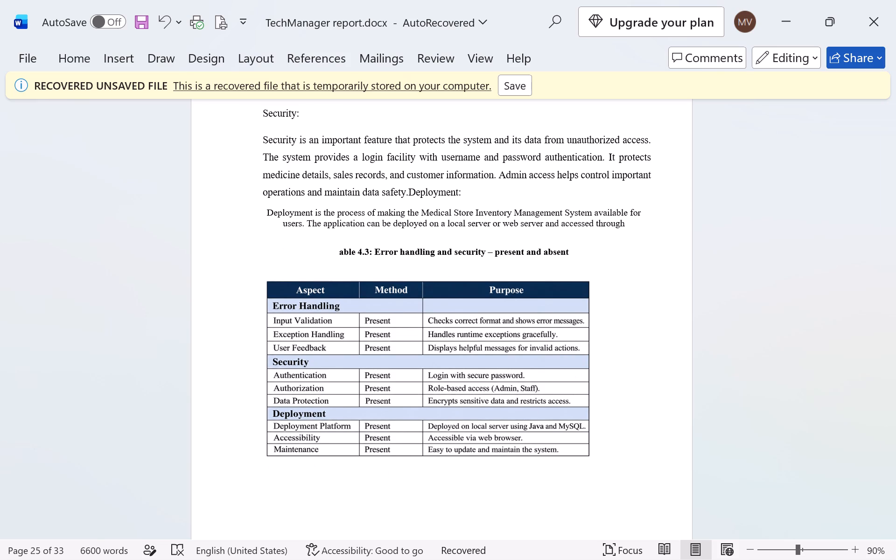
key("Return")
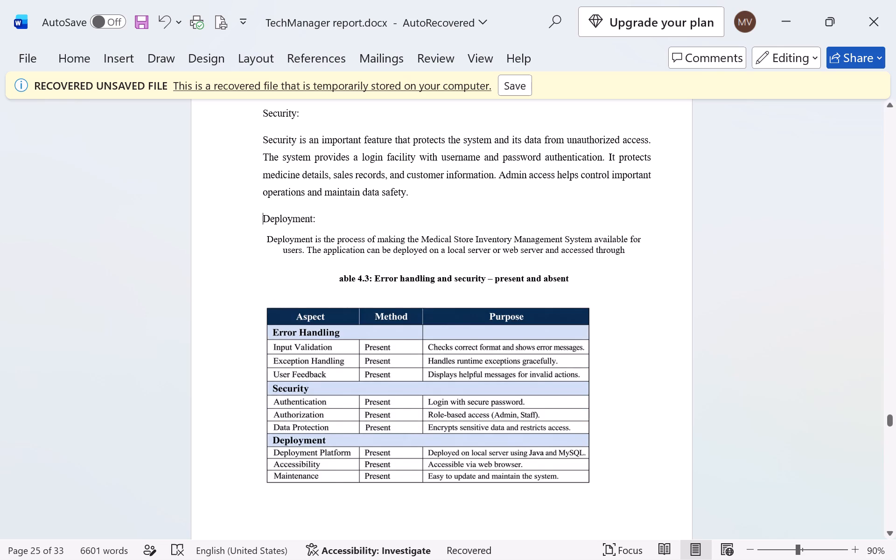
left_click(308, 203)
Remove the blank line between the 4.8 heading and the error handling paragraph.
scroll(308, 203, "up", 1)
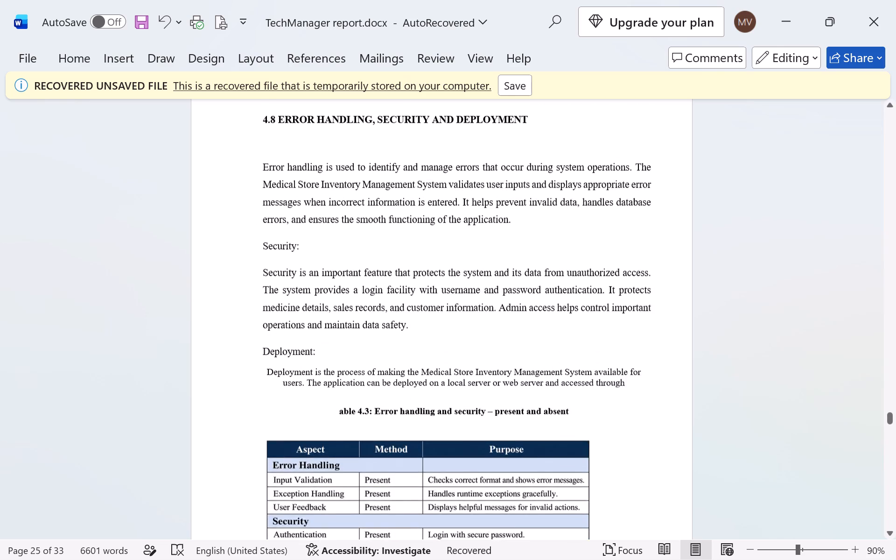
scroll(308, 203, "up", 2)
left_click(273, 221)
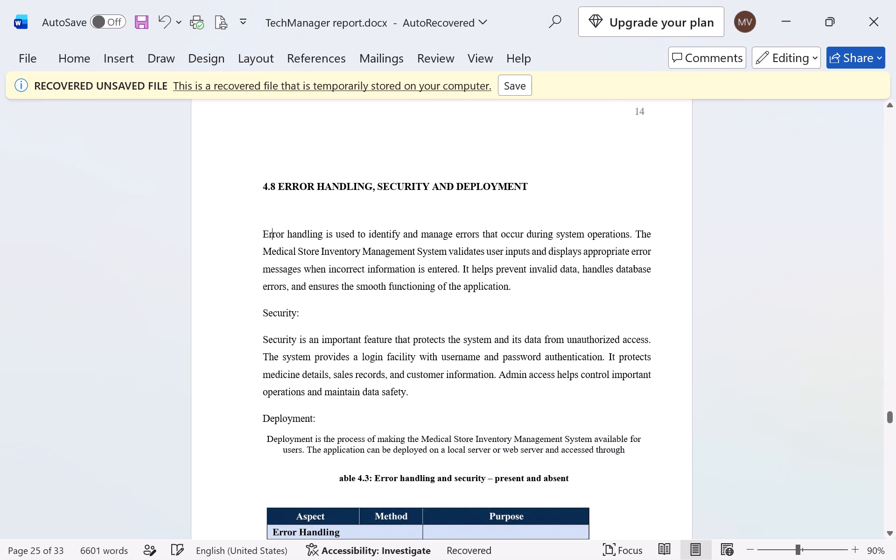
key("Left")
key("Left")
key("BackSpace")
key("BackSpace")
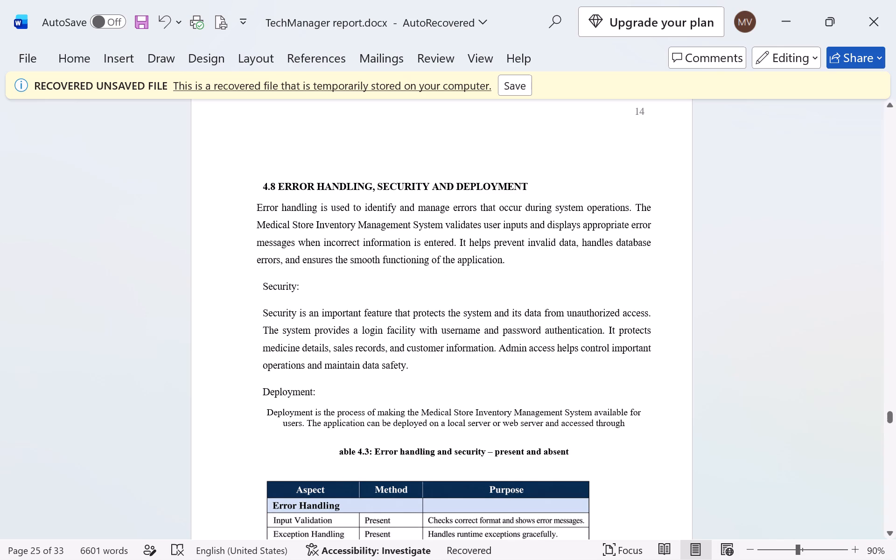
Delete the duplicate Table 4.3 caption above the 4.9 Conclusion heading, leaving a blank line in its place.
scroll(293, 284, "down", 3)
scroll(293, 284, "up", 2)
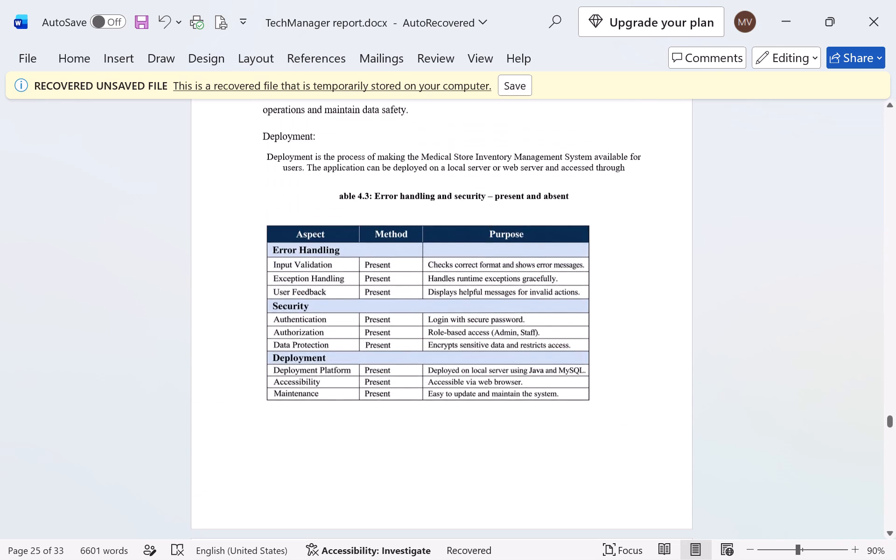
scroll(293, 284, "up", 1)
scroll(293, 284, "down", 3)
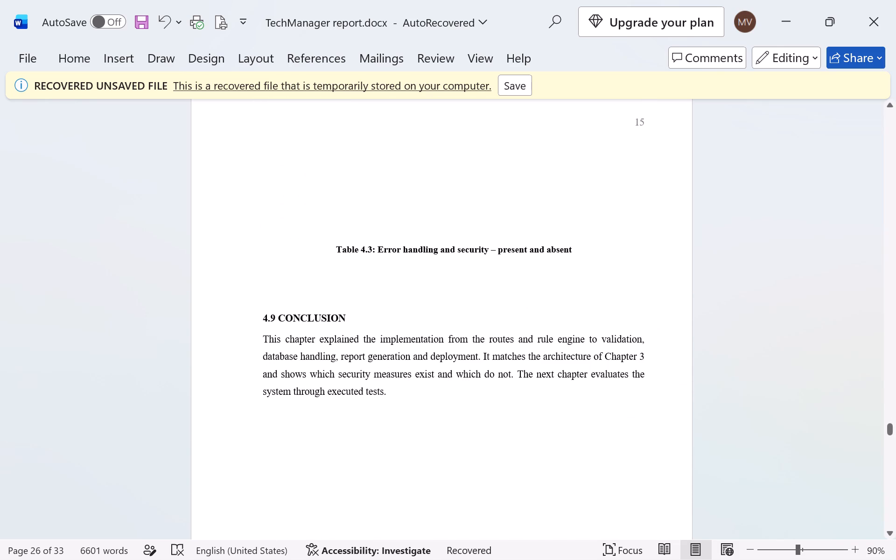
left_click_drag(336, 249, 564, 247)
key("BackSpace")
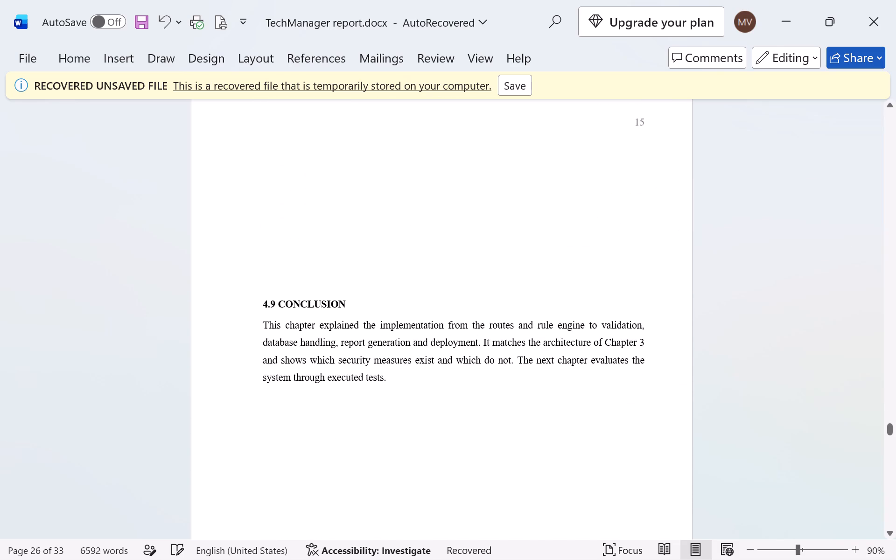
key("Return")
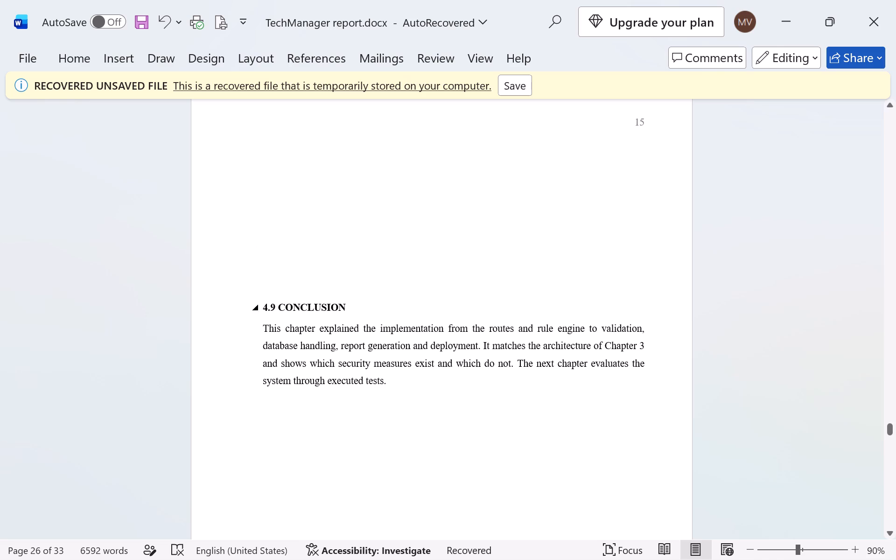
Remove the surplus blank lines between the table picture and the 4.9 Conclusion heading.
left_click(479, 237)
key("BackSpace")
key("BackSpace")
key("BackSpace")
key("BackSpace")
key("BackSpace")
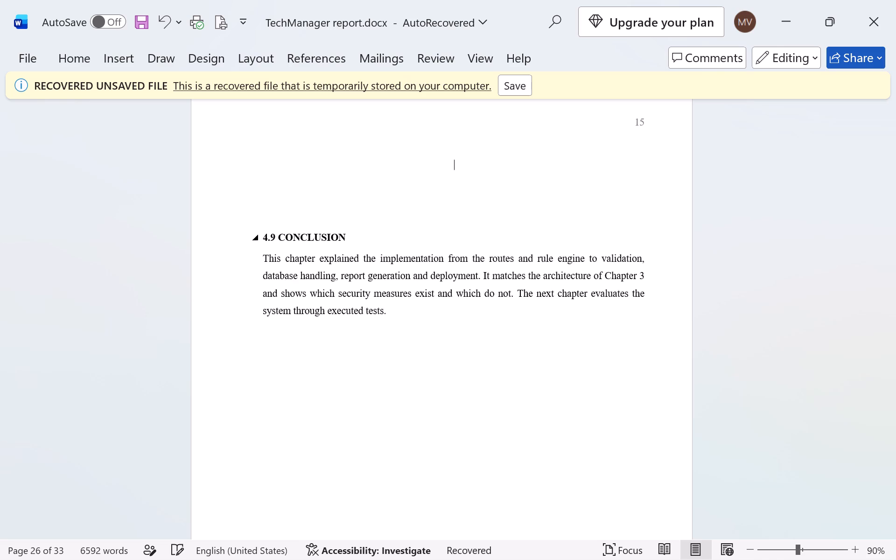
key("BackSpace")
key("BackSpace")
key("BackSpace")
key("BackSpace")
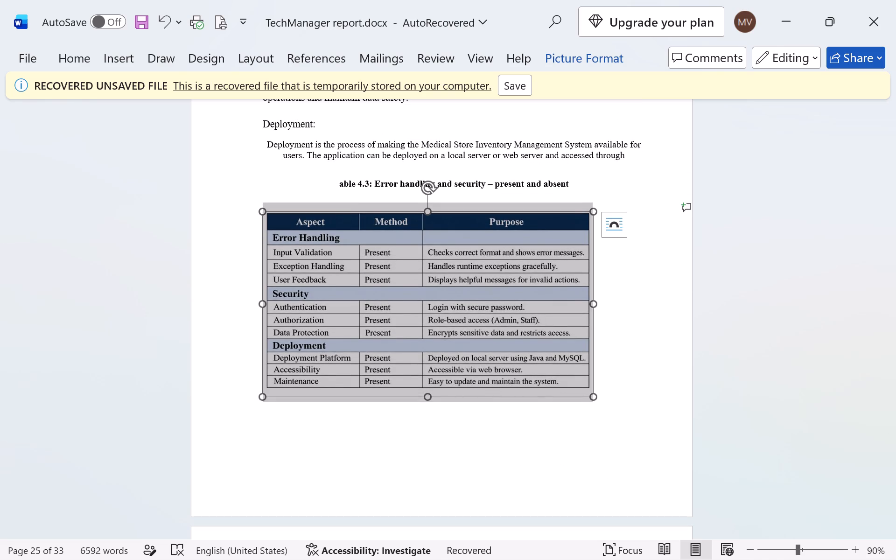
left_click(658, 321)
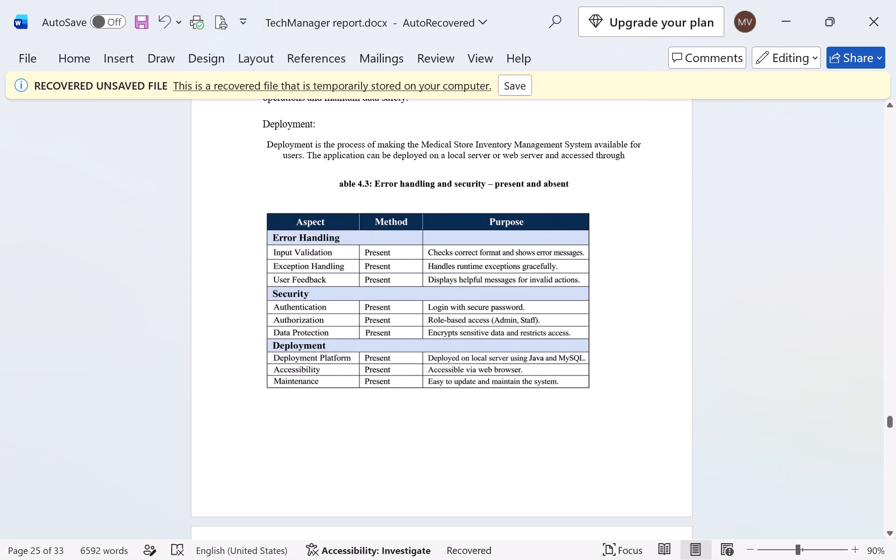
scroll(570, 421, "down", 3)
left_click(378, 306)
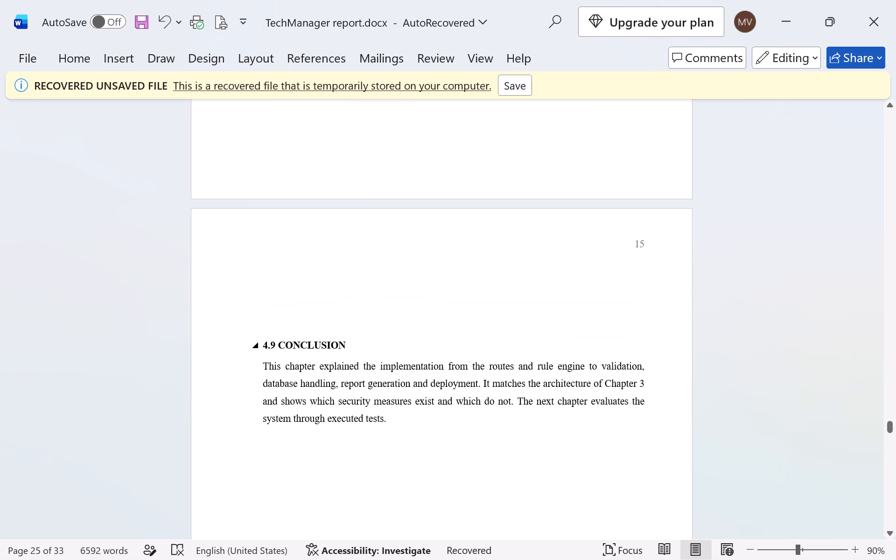
key("BackSpace")
key("BackSpace")
key("BackSpace")
key("BackSpace")
key("BackSpace")
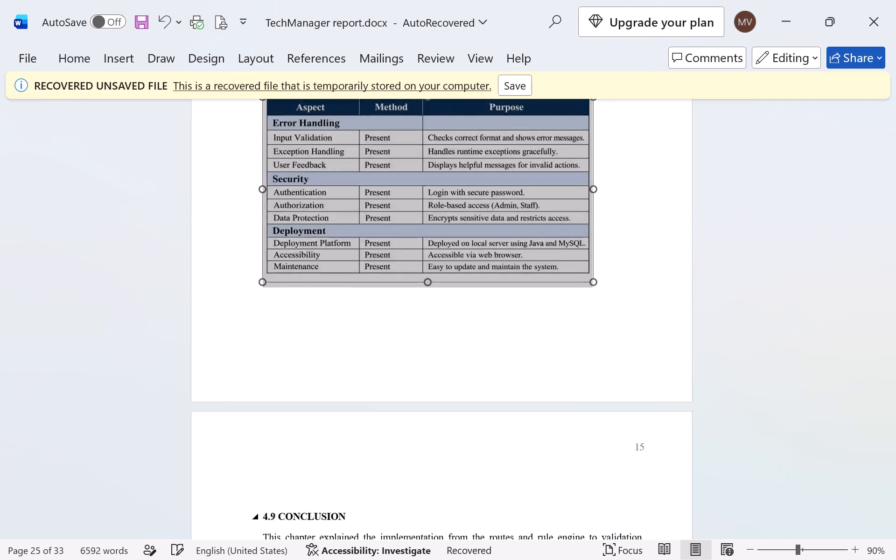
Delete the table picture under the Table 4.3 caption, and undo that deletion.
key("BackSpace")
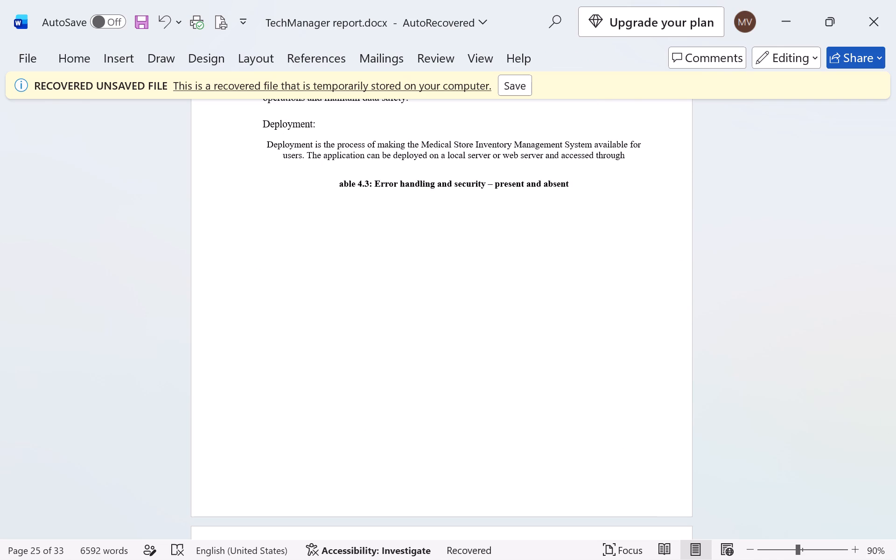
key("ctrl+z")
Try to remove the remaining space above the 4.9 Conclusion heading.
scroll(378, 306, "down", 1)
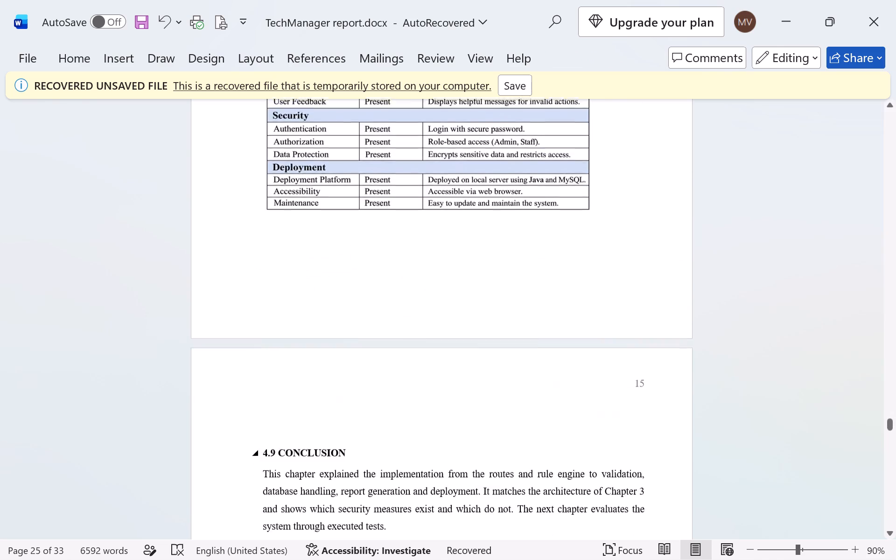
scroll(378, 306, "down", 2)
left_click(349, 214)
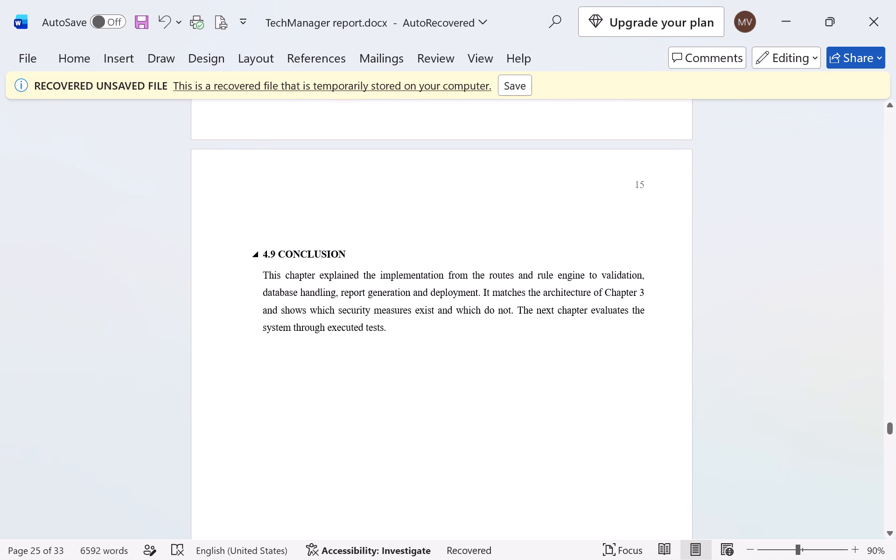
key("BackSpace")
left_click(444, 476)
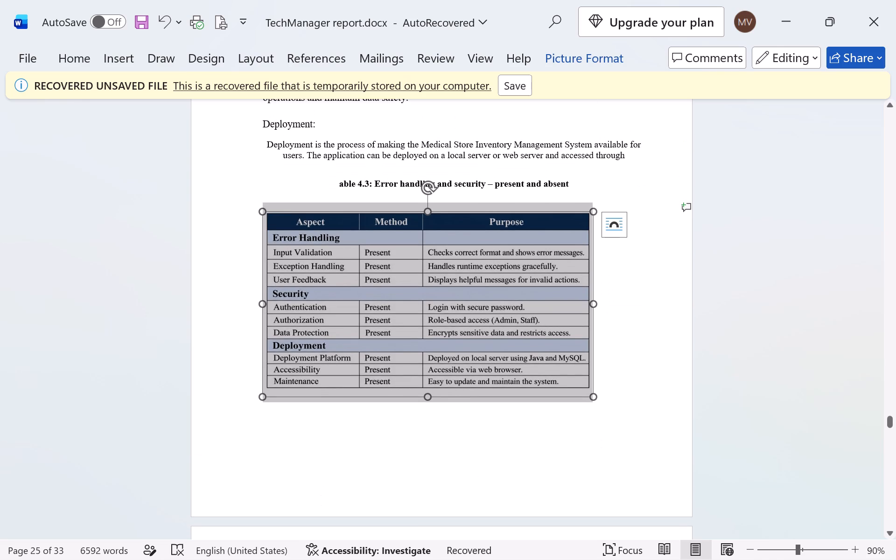
Reduce the left indent of the whole body paragraph under the 4.9 Conclusion heading.
scroll(444, 476, "down", 3)
left_click(383, 399)
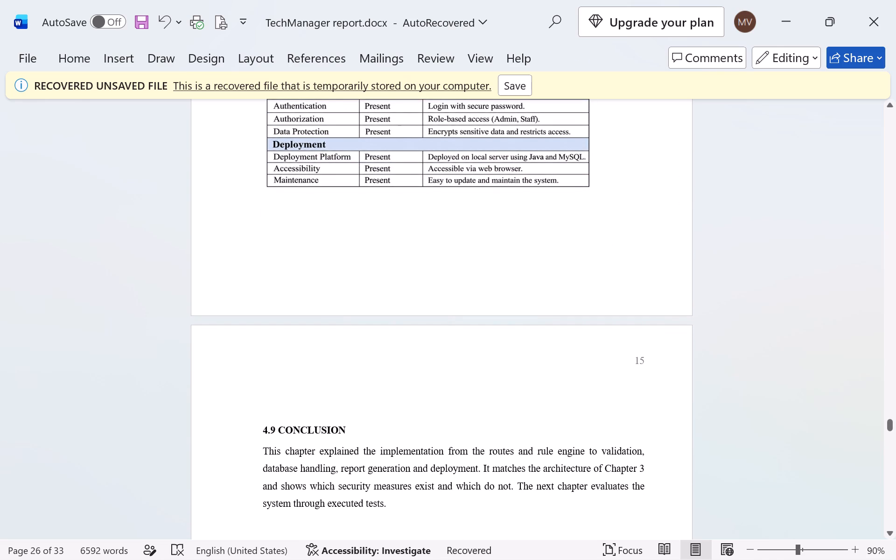
left_click_drag(252, 454, 392, 525)
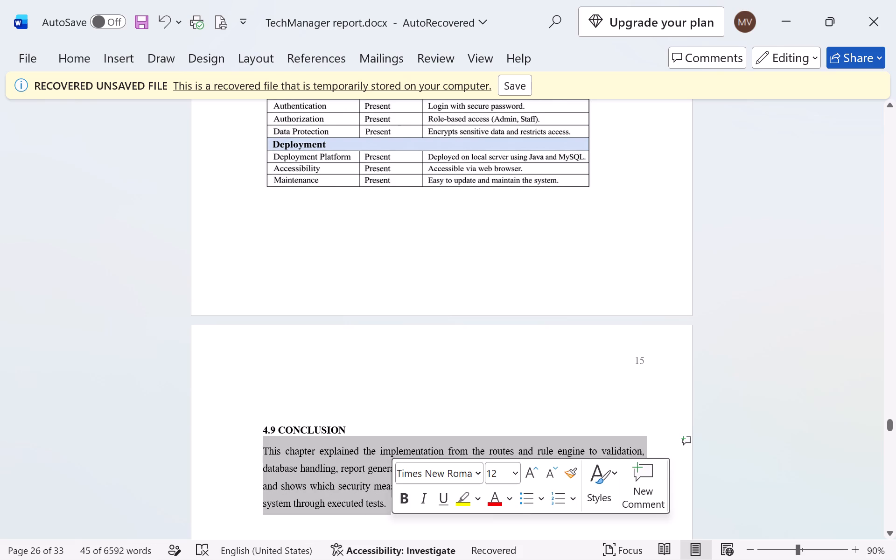
key("Tab")
key("BackSpace")
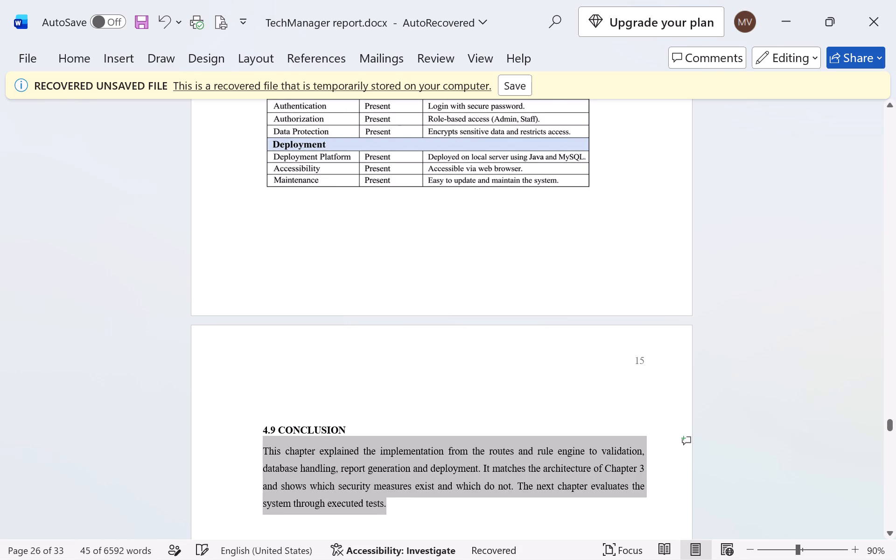
key("BackSpace")
left_click(392, 525)
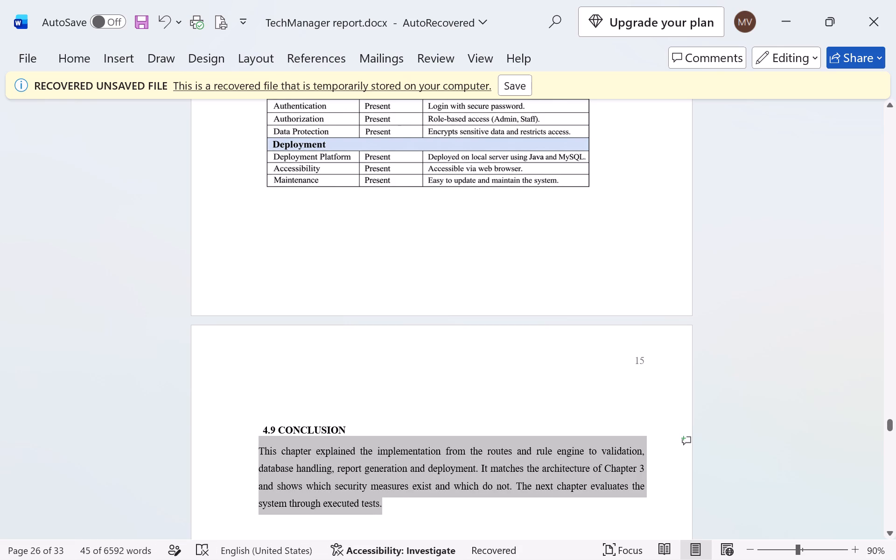
left_click_drag(253, 445, 427, 522)
key("BackSpace")
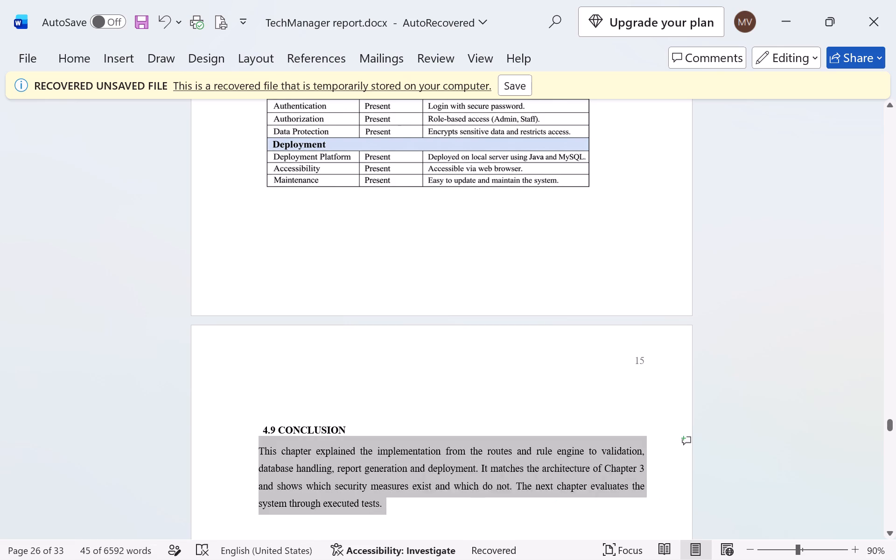
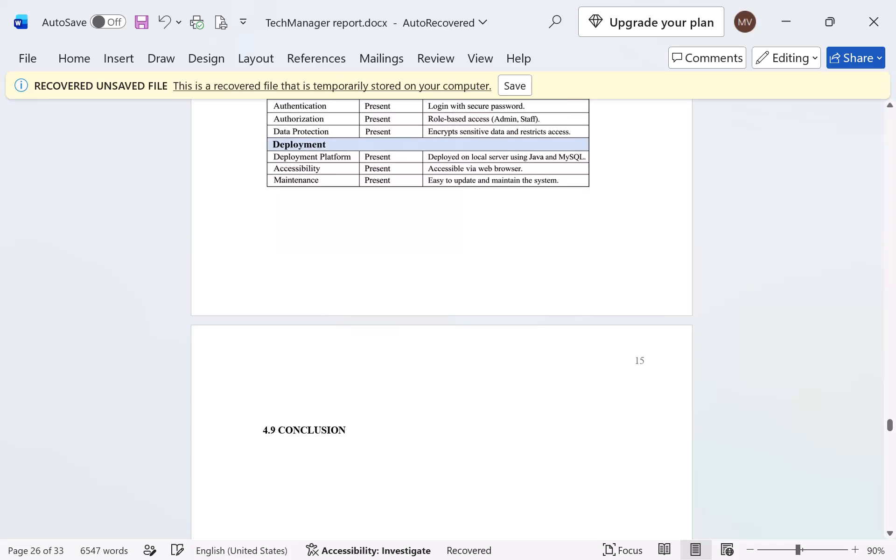
Paste the copied Medical Store Inventory Management System conclusion paragraph under the 4.9 Conclusion heading.
key("ctrl+v")
scroll(295, 417, "down", 1)
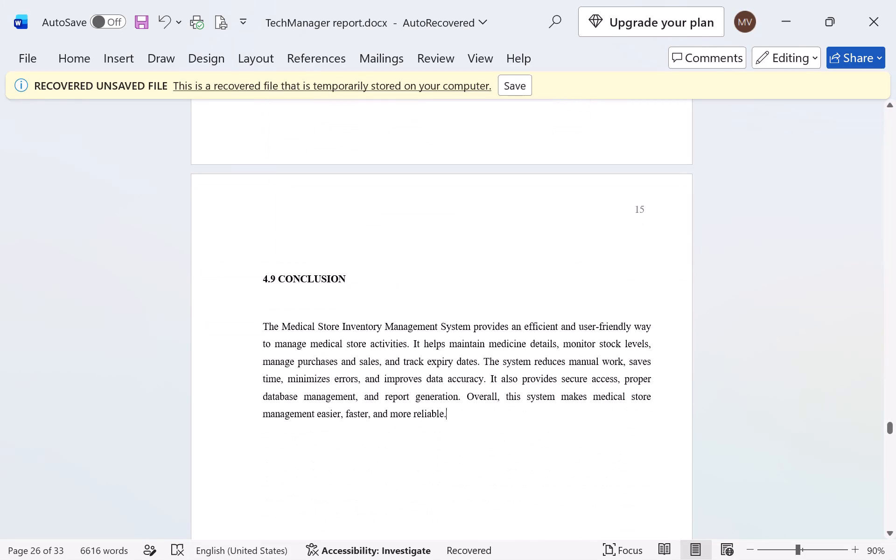
Remove the blank space between the 4.9 Conclusion heading and its paragraph.
left_click(266, 309)
key("BackSpace")
key("BackSpace")
Delete the whole paragraph under the 5.1 Introduction heading in Chapter 5, including its final full stop, keeping an empty line there.
scroll(308, 376, "down", 1)
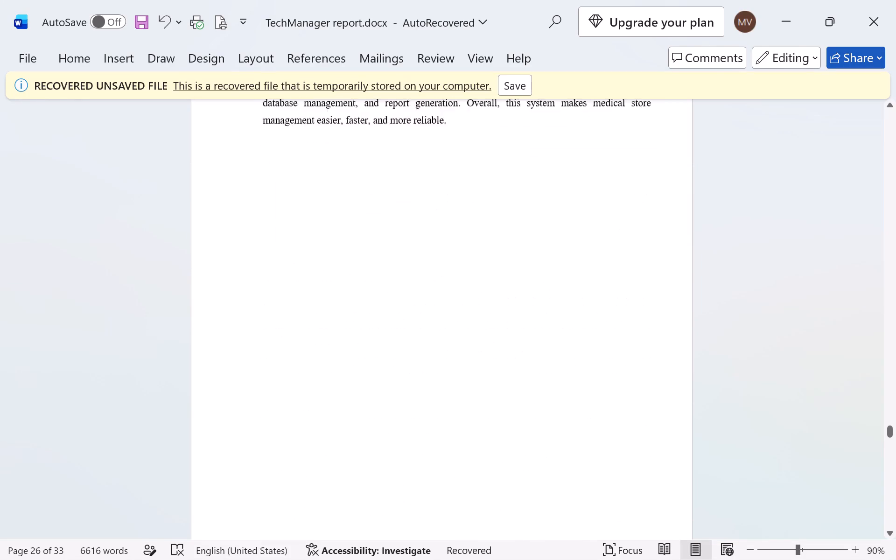
scroll(308, 376, "down", 5)
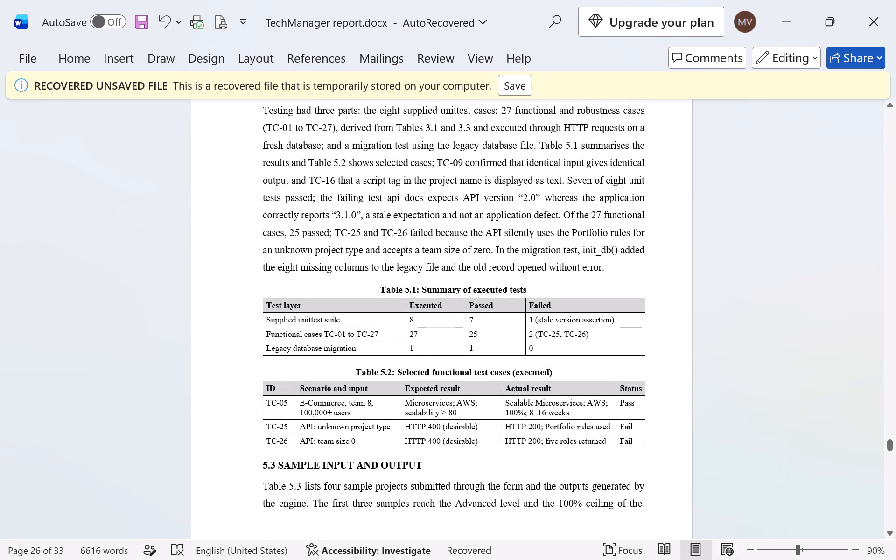
scroll(308, 376, "down", 1)
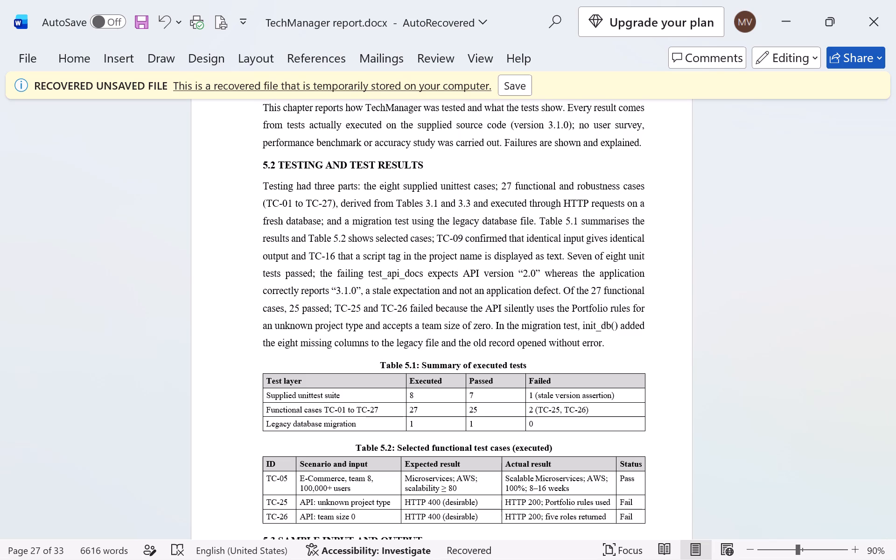
scroll(308, 376, "down", 1)
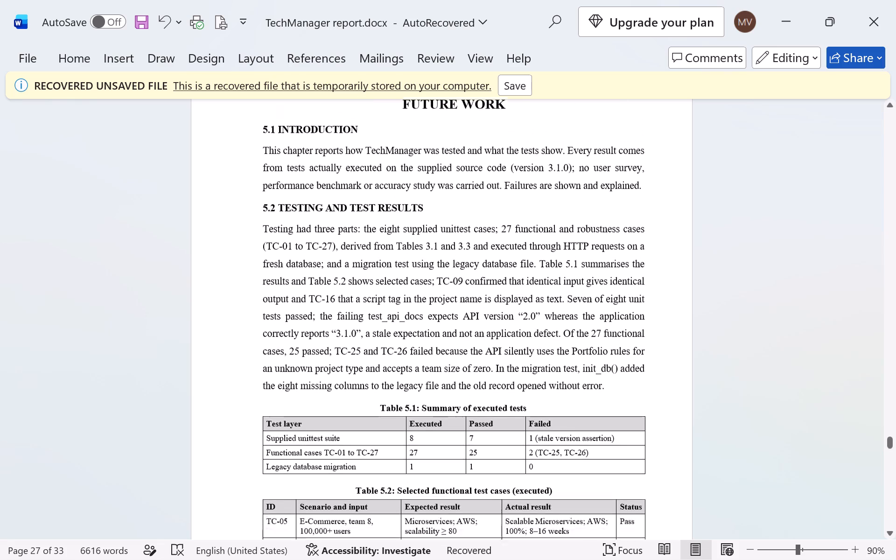
scroll(308, 376, "down", 1)
scroll(308, 376, "up", 1)
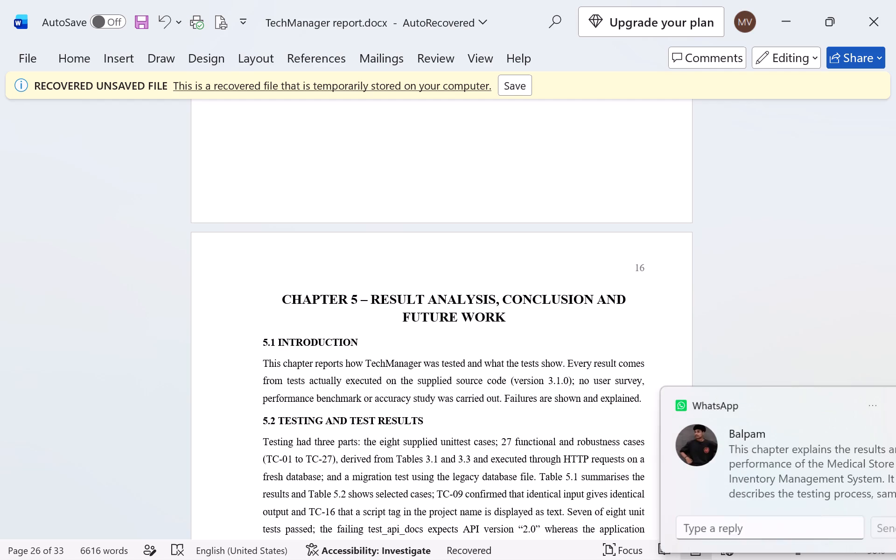
left_click_drag(257, 362, 294, 371)
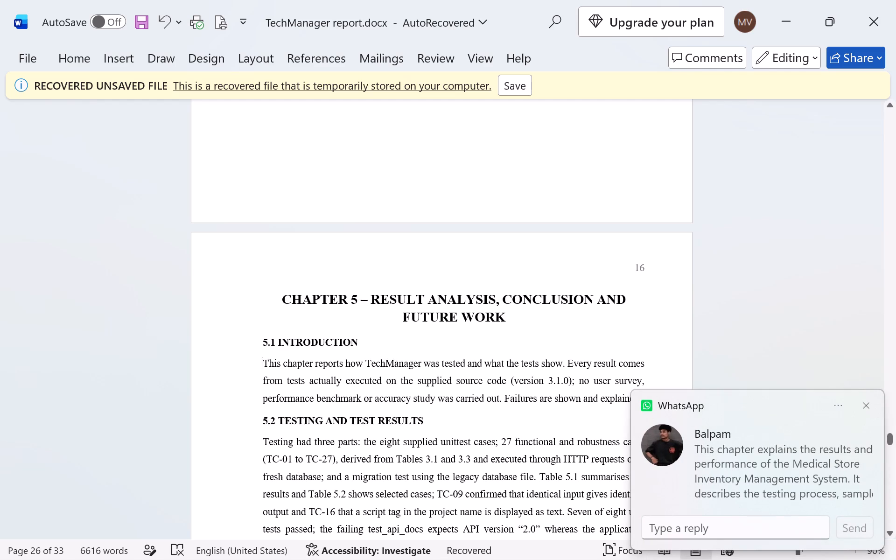
left_click_drag(294, 371, 659, 390)
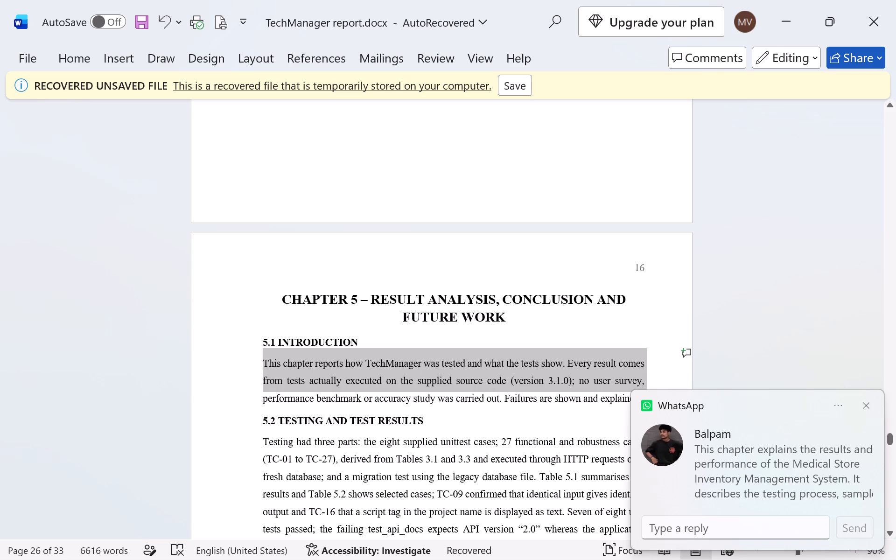
left_click_drag(659, 390, 647, 402)
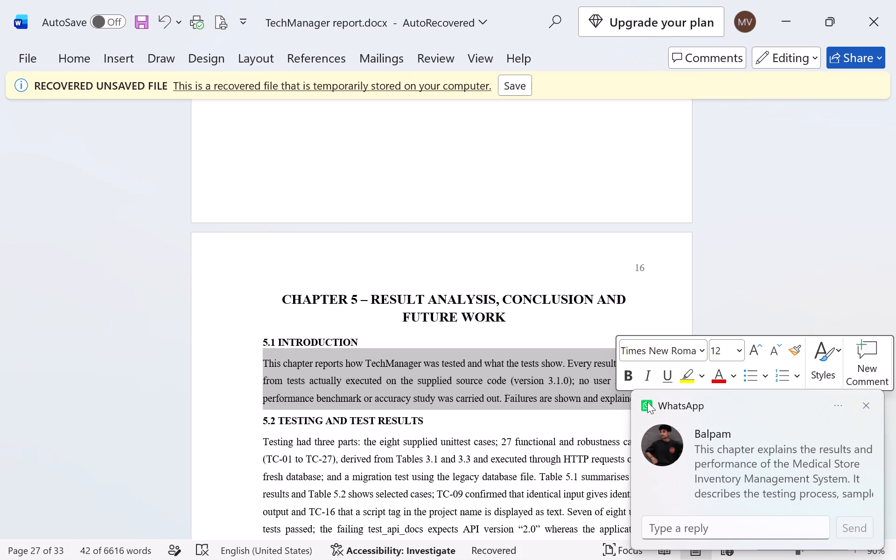
left_click(772, 237)
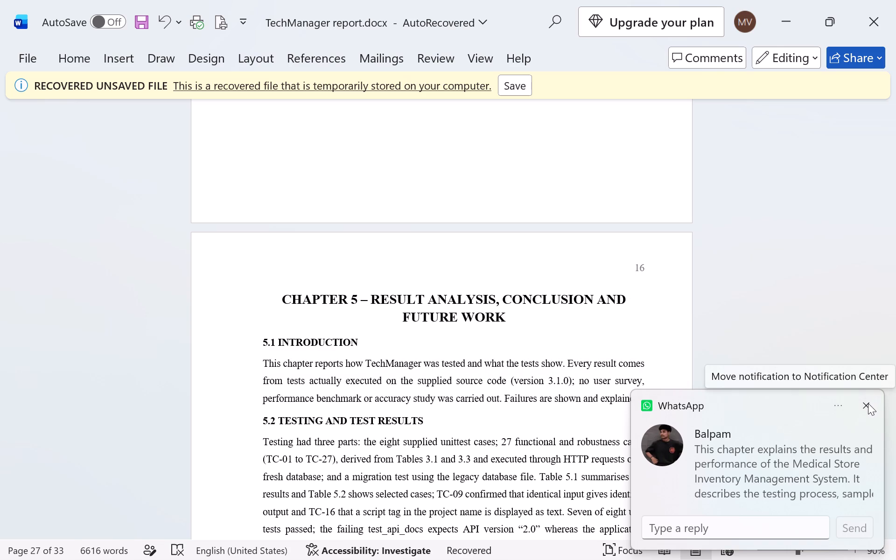
left_click(867, 403)
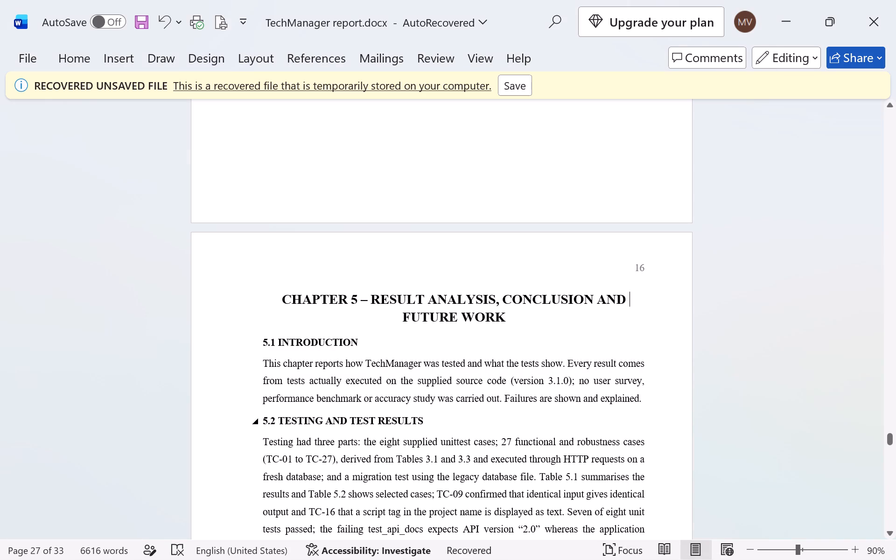
left_click_drag(254, 364, 631, 392)
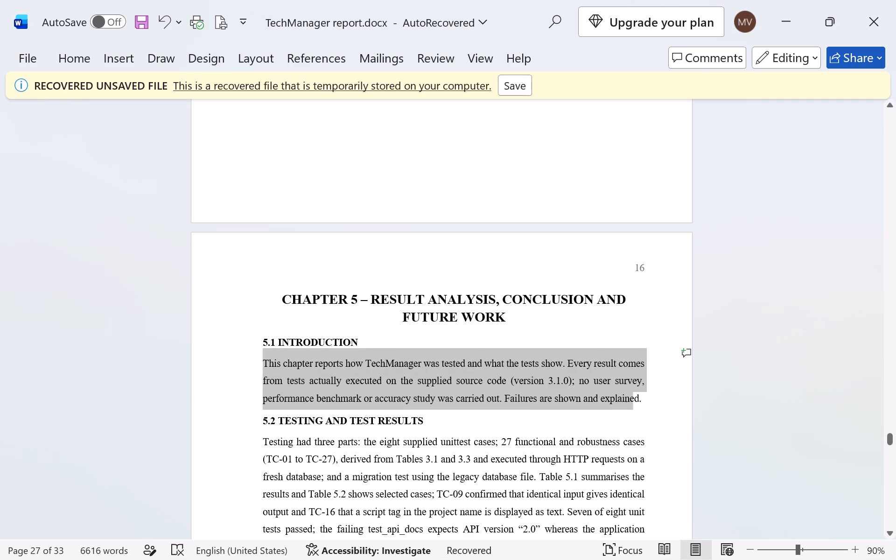
left_click_drag(631, 392, 638, 392)
key("BackSpace")
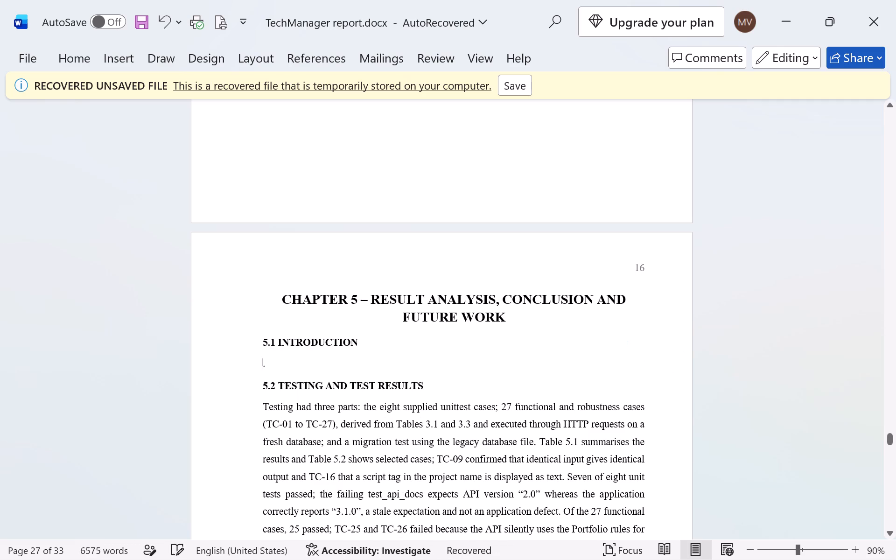
key("Right")
key("BackSpace")
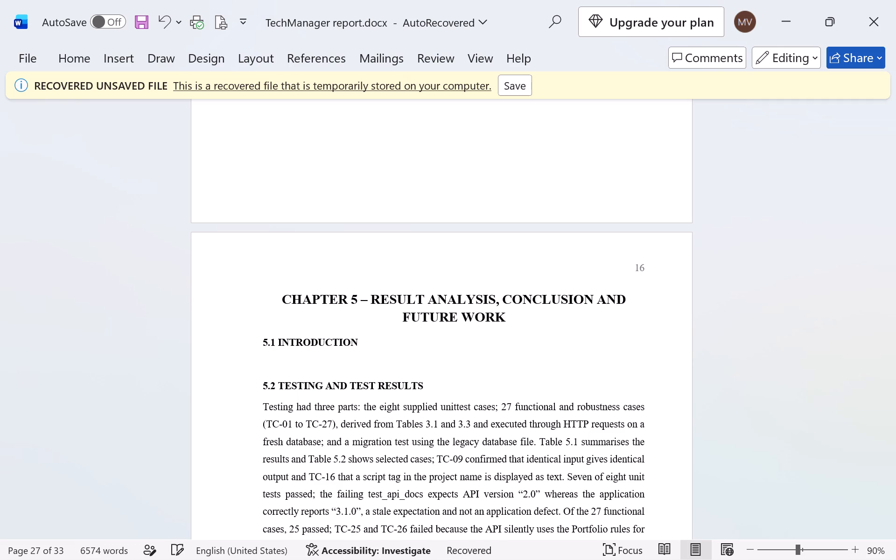
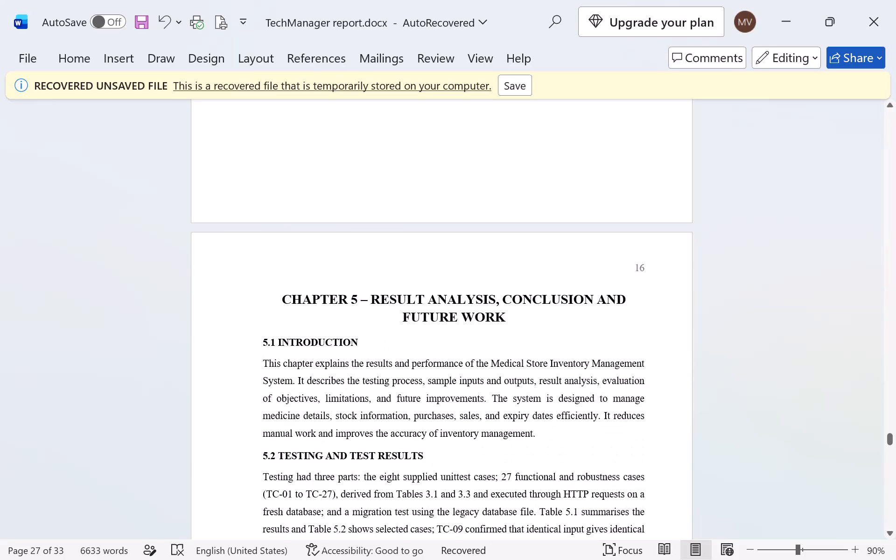
scroll(413, 421, "down", 3)
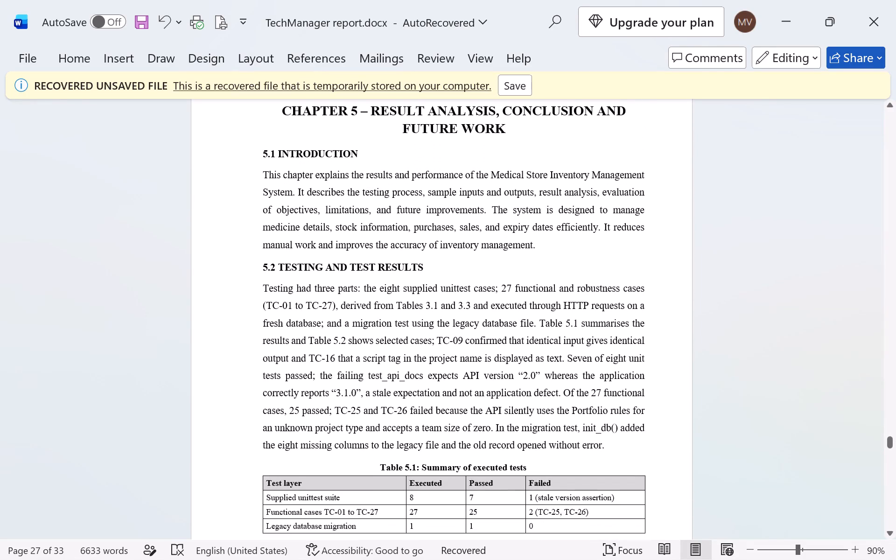
scroll(413, 421, "down", 1)
scroll(413, 421, "up", 1)
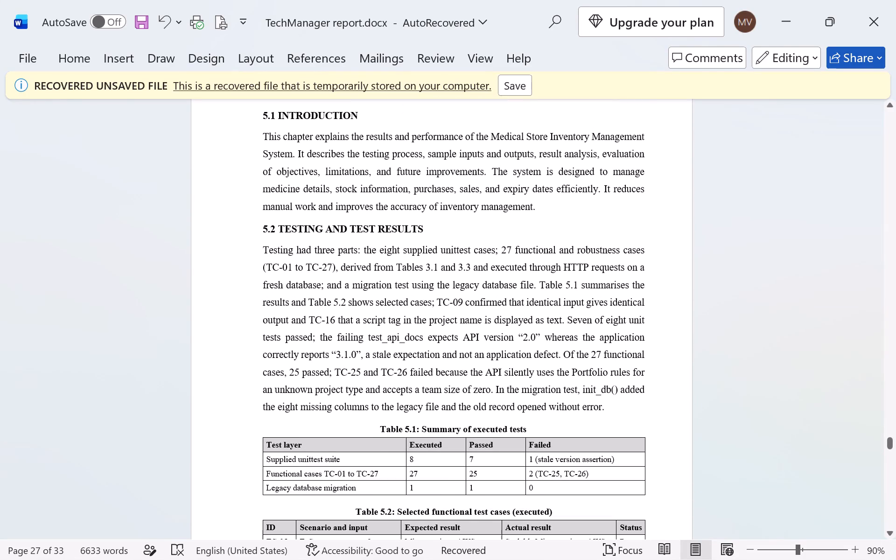
scroll(449, 429, "down", 2)
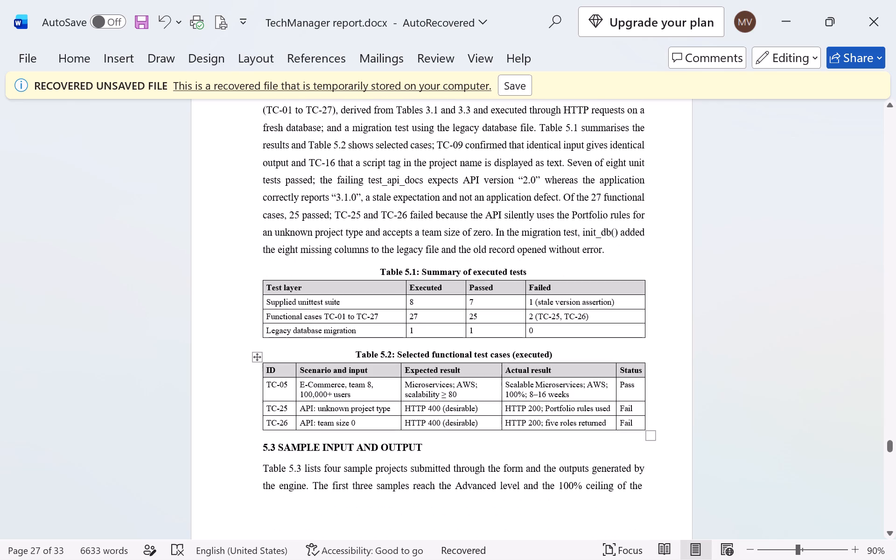
scroll(449, 429, "up", 2)
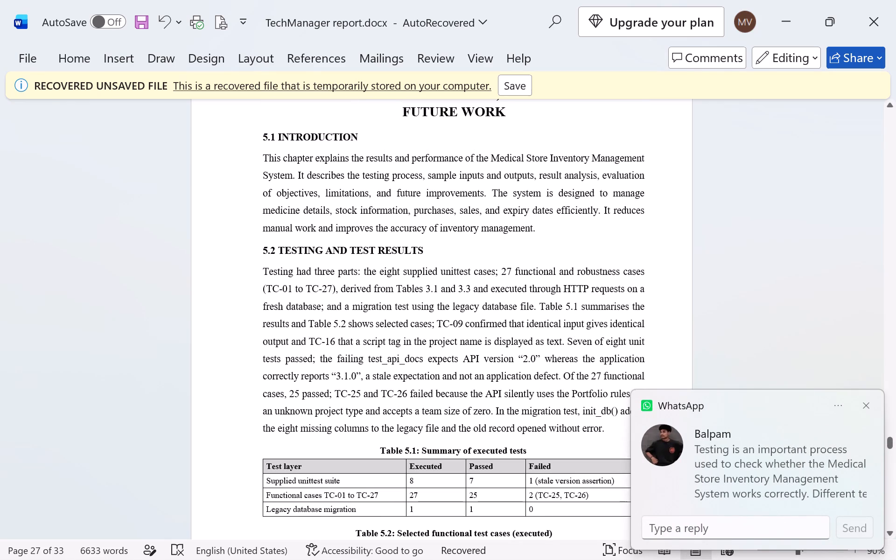
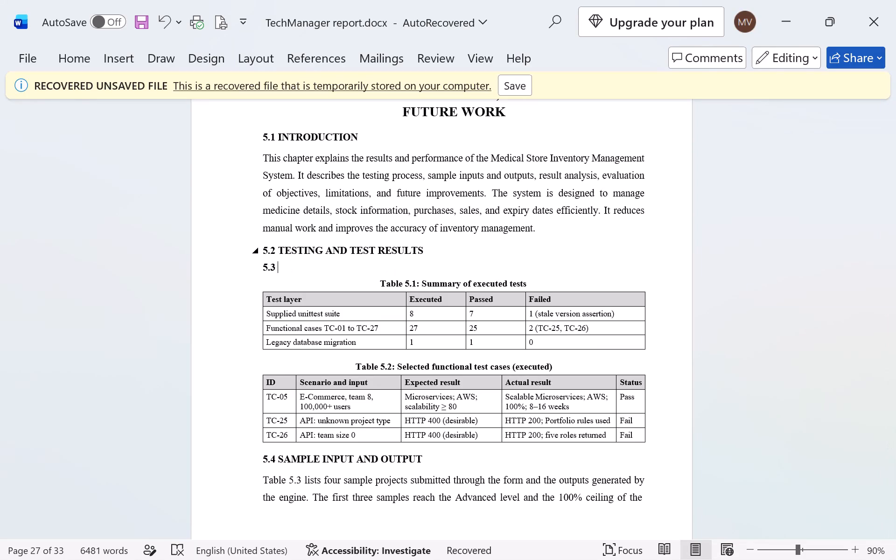
key("BackSpace")
key("ctrl+v")
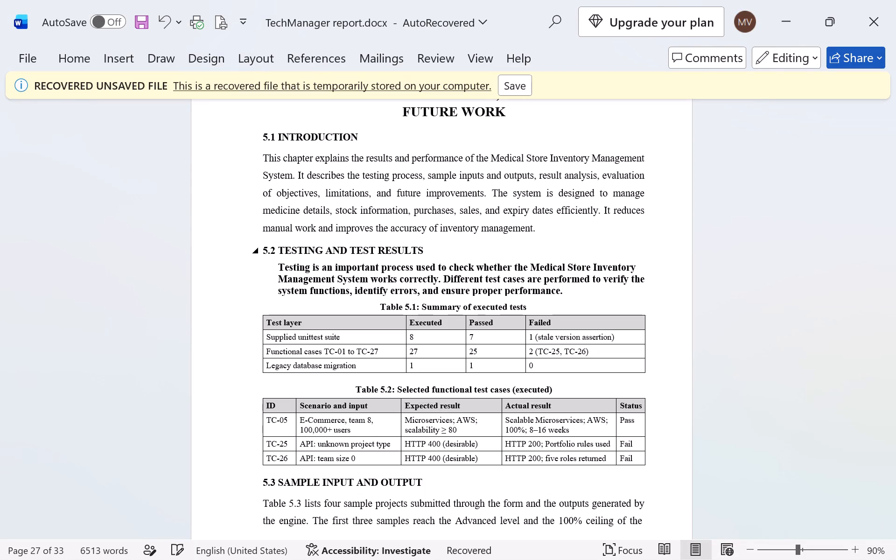
Remove the bold formatting and the indent from the "Testing is an important process" paragraph under heading 5.2.
left_click_drag(280, 266, 536, 295)
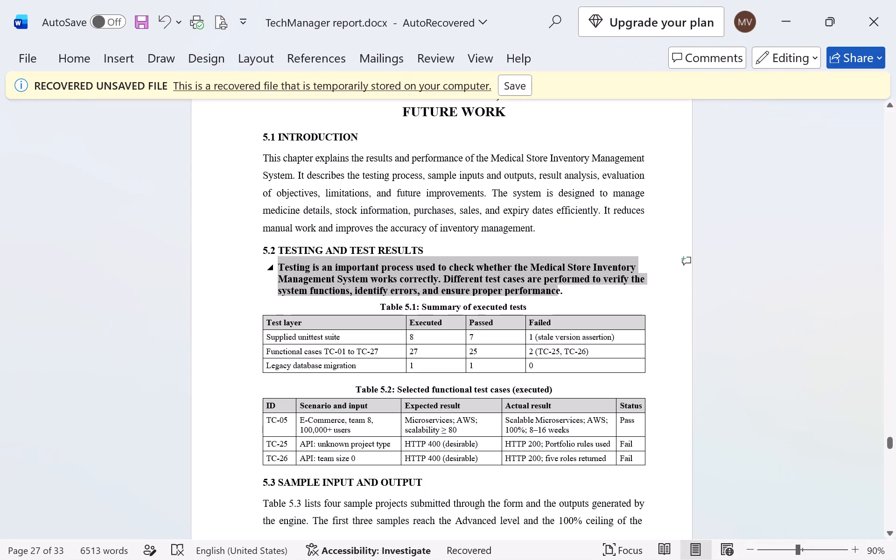
left_click_drag(536, 295, 536, 295)
left_click(541, 266)
left_click(331, 284)
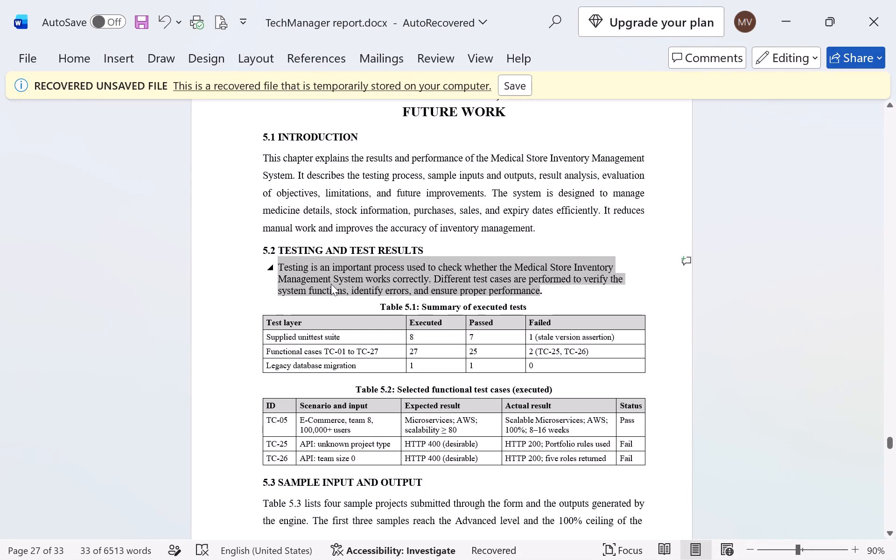
left_click(276, 266)
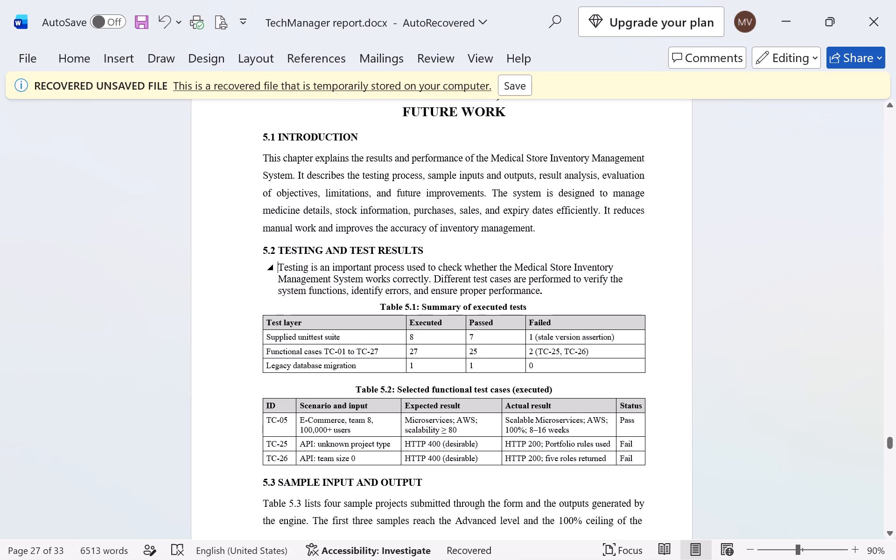
key("BackSpace")
left_click(527, 297)
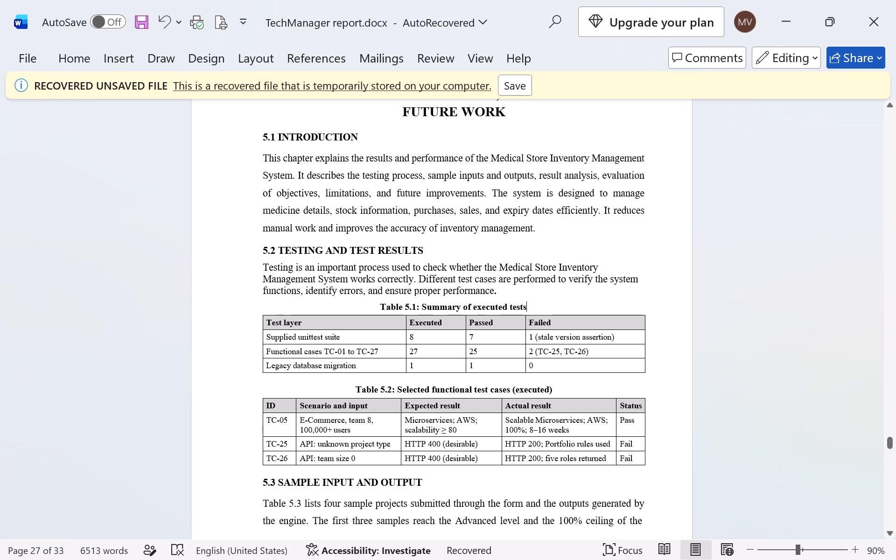
left_click(513, 294)
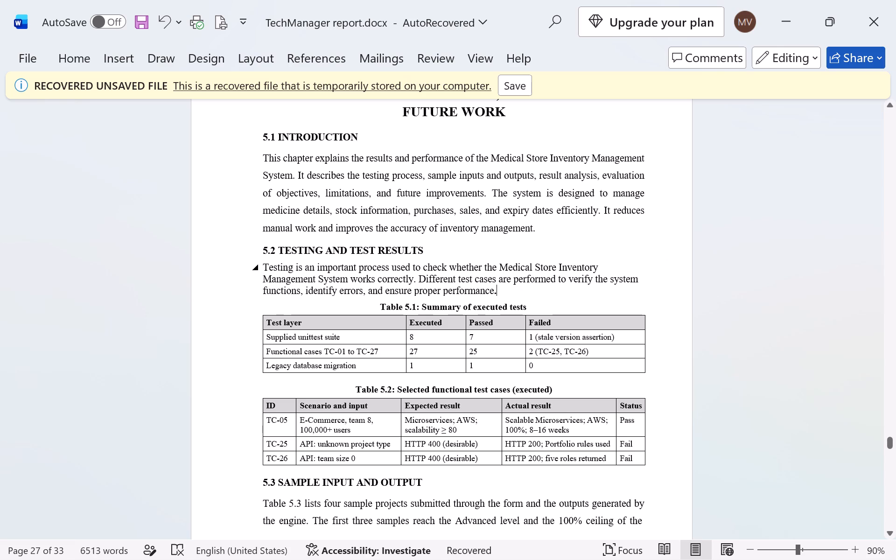
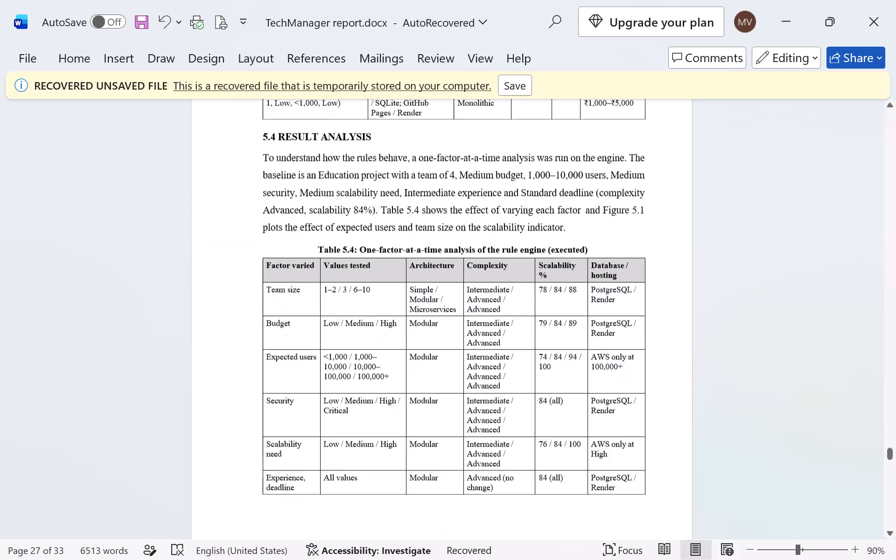
Review the remaining report content from section 5.4 through the References and Appendix A, and back to the start of Chapter 5.
scroll(513, 294, "down", 3)
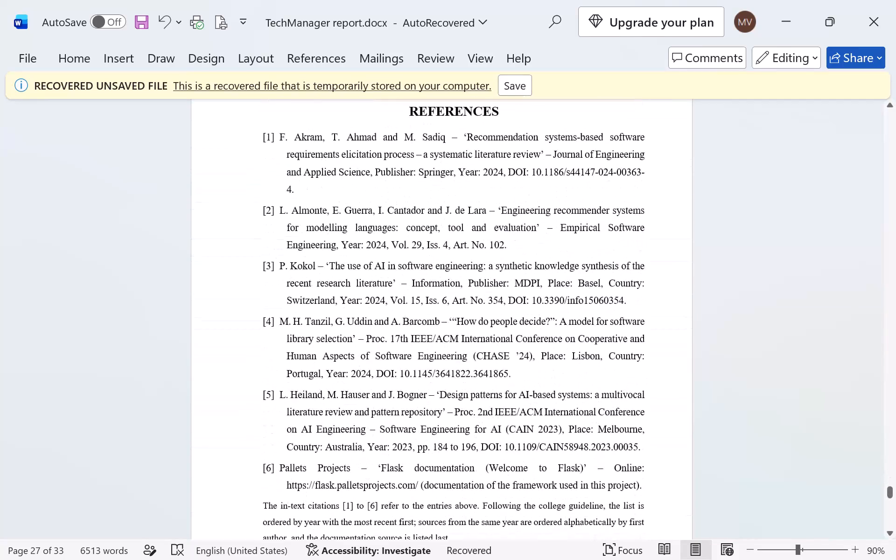
scroll(513, 294, "down", 4)
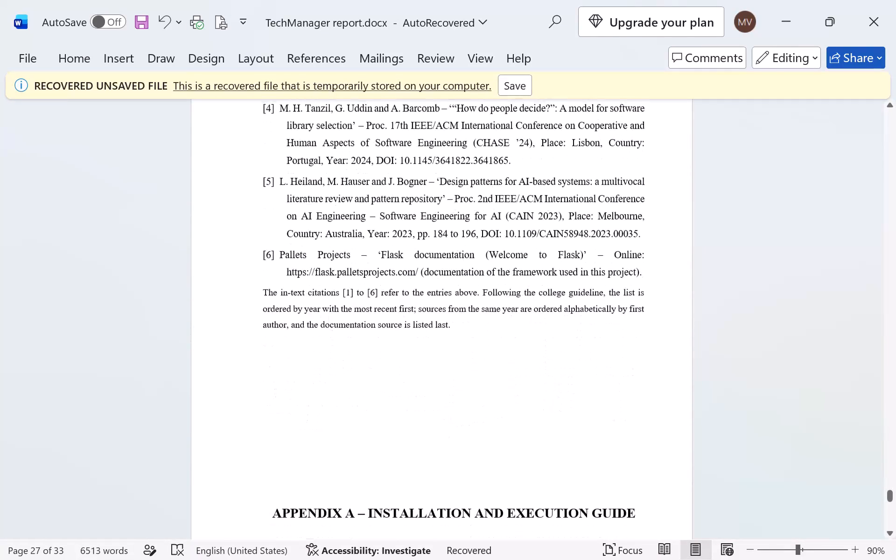
scroll(513, 294, "down", 3)
scroll(513, 294, "up", 1)
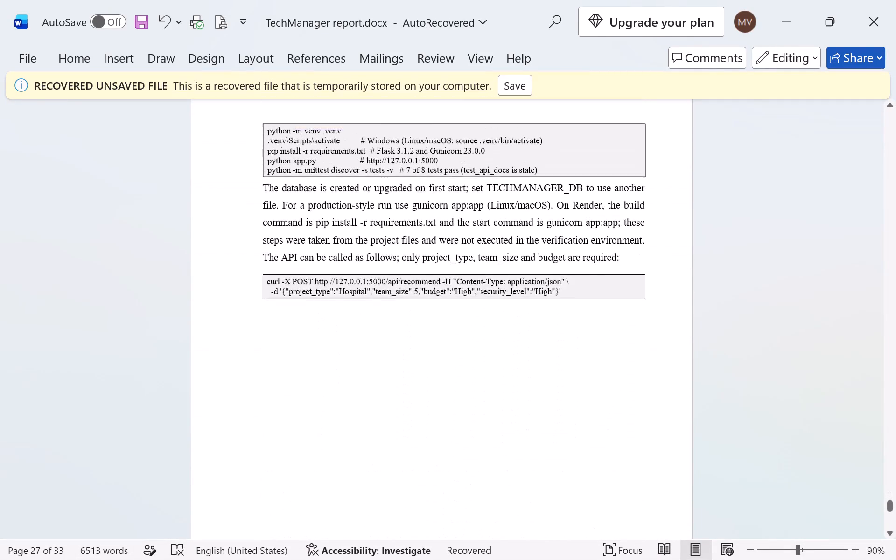
scroll(513, 294, "up", 3)
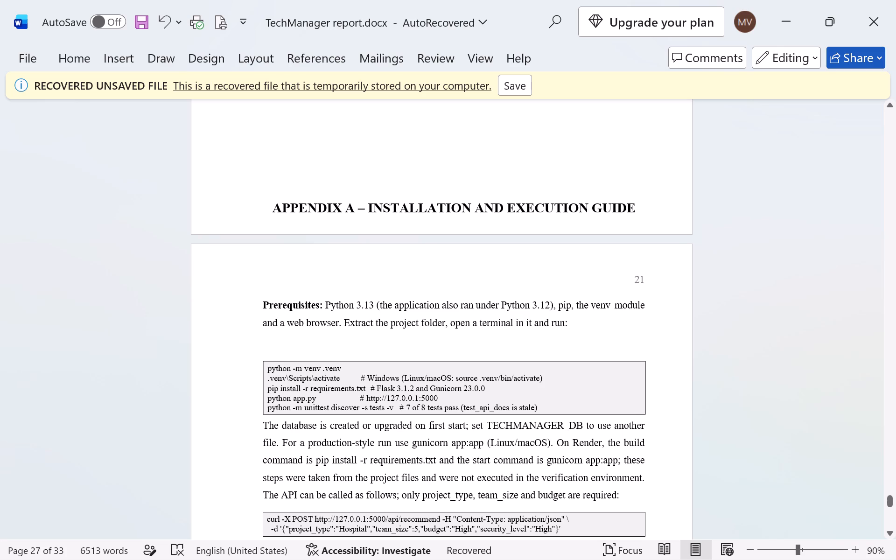
scroll(513, 294, "up", 2)
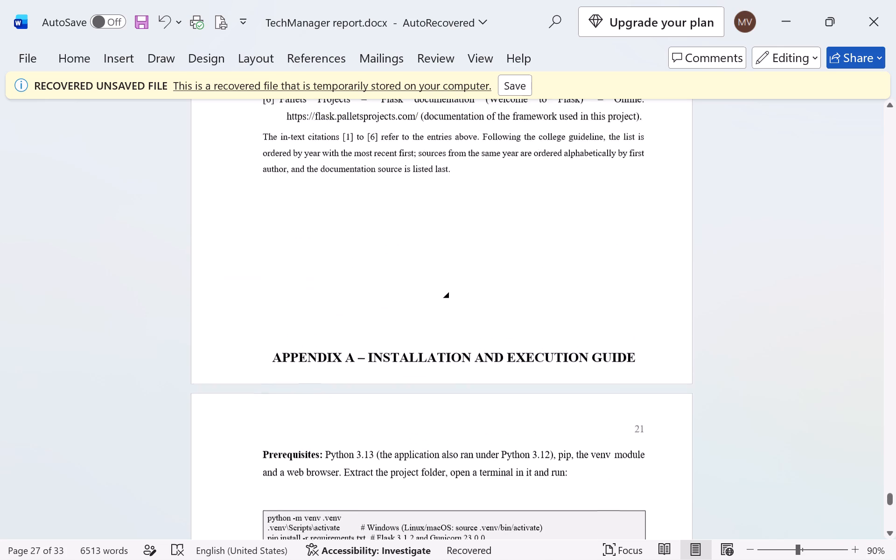
scroll(513, 294, "up", 6)
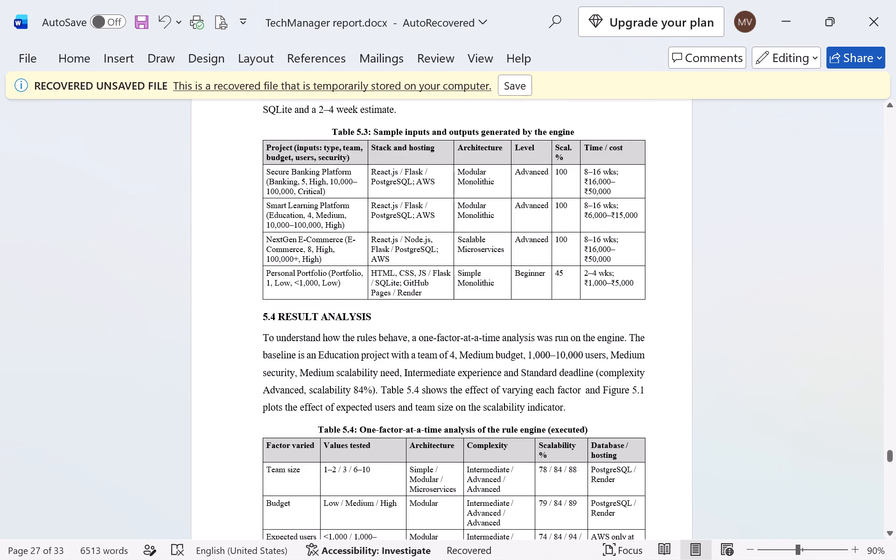
scroll(513, 294, "up", 4)
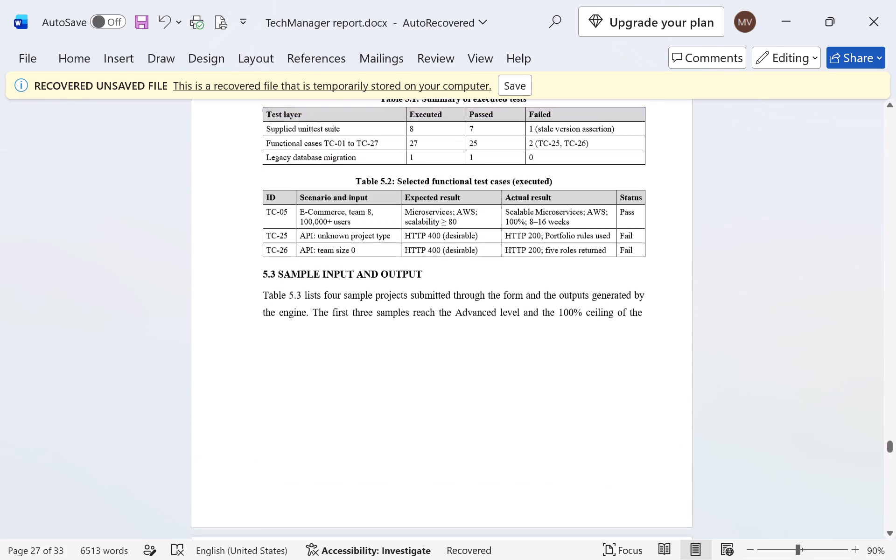
scroll(513, 294, "up", 2)
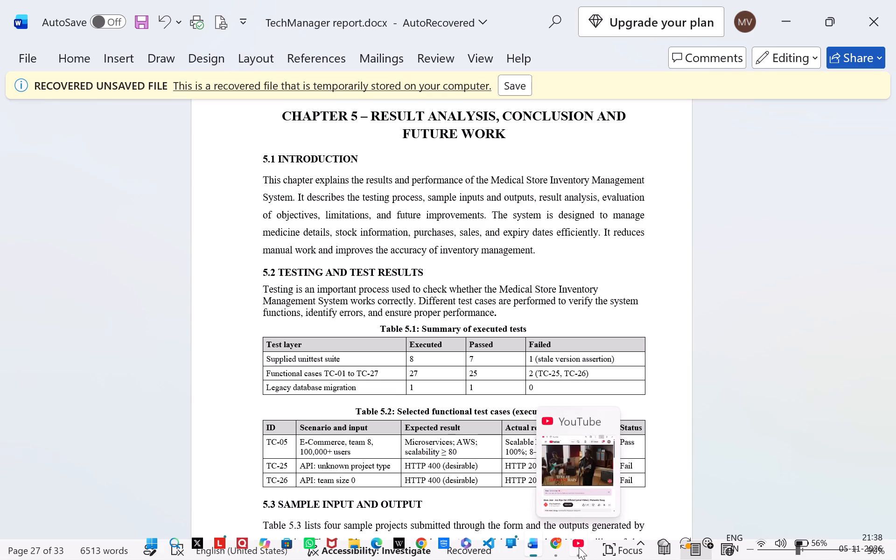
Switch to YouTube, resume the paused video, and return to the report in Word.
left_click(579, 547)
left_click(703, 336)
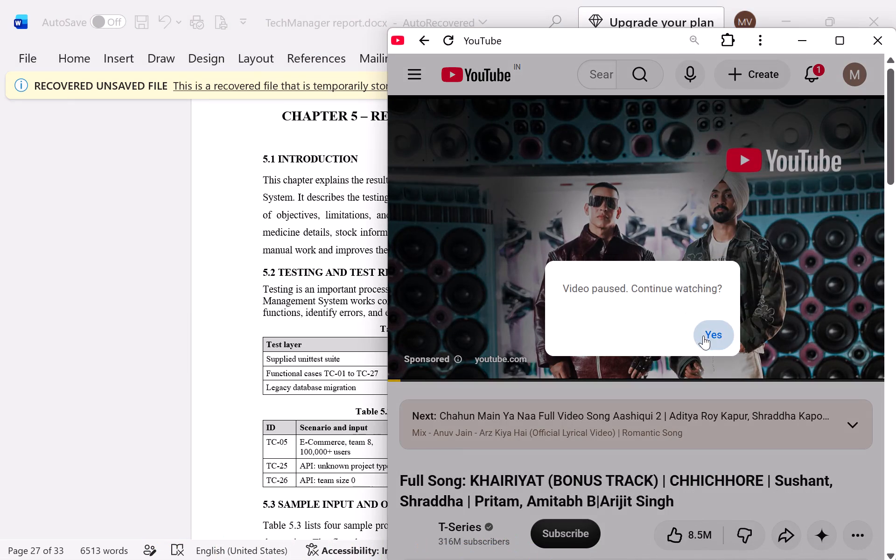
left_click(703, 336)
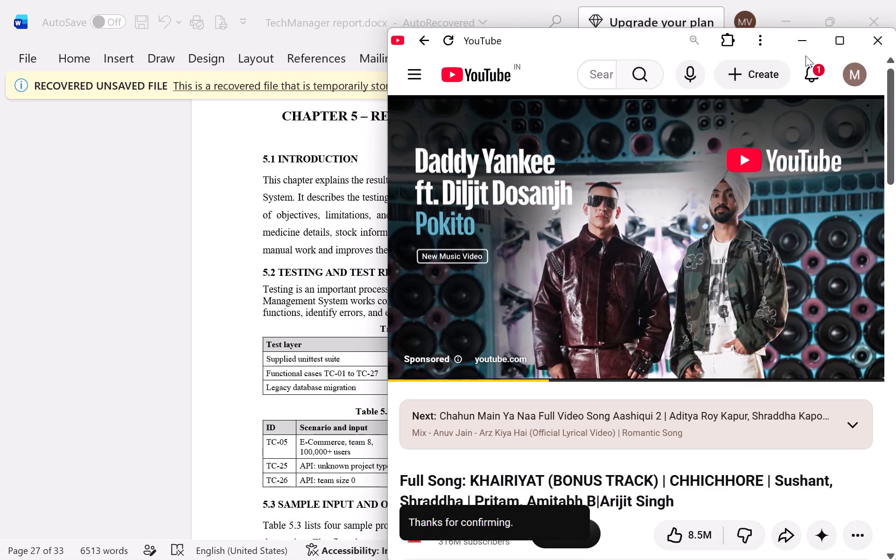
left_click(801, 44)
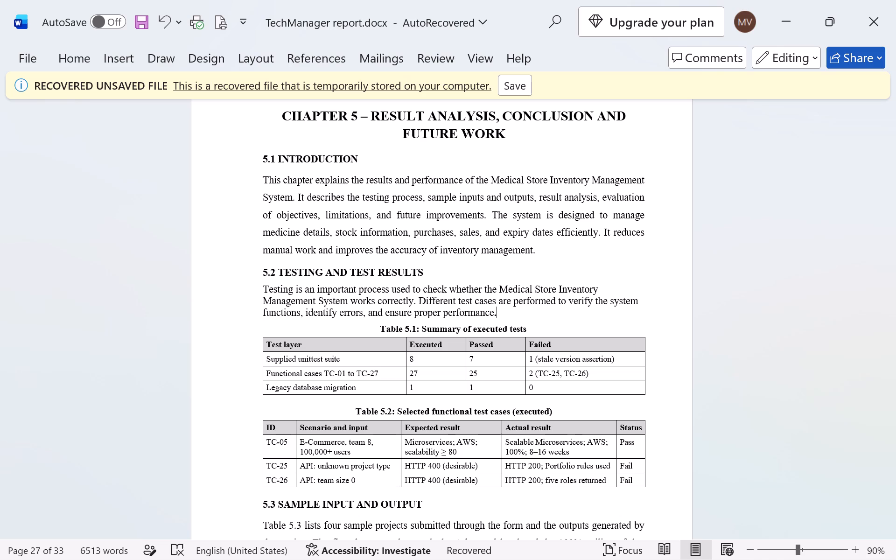
Examine sections 5.2 to 5.4 with Tables 5.1 to 5.3 for remaining TechManager content and layout gaps.
scroll(429, 362, "down", 5)
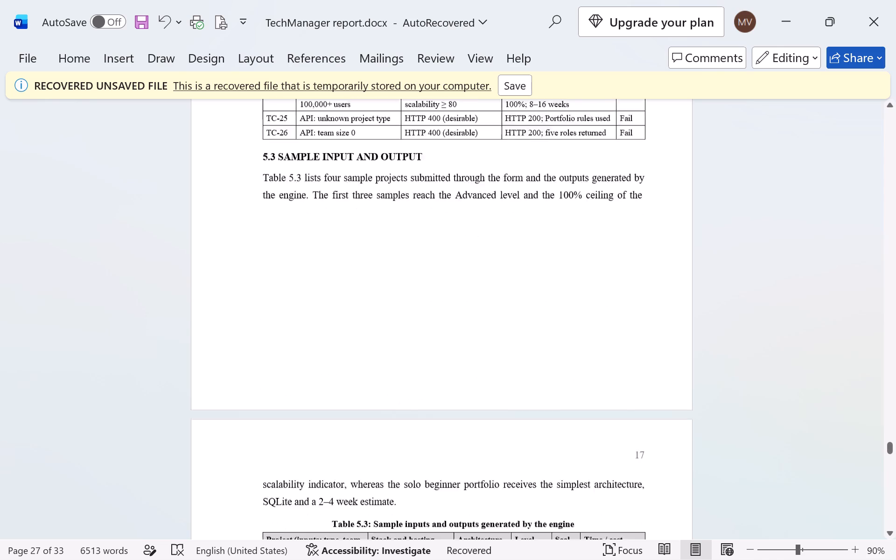
scroll(429, 362, "up", 1)
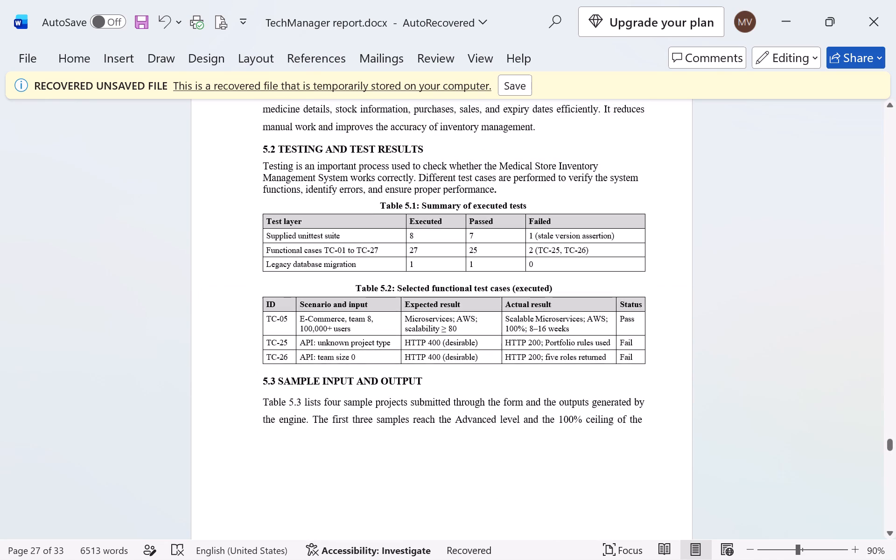
scroll(429, 362, "down", 2)
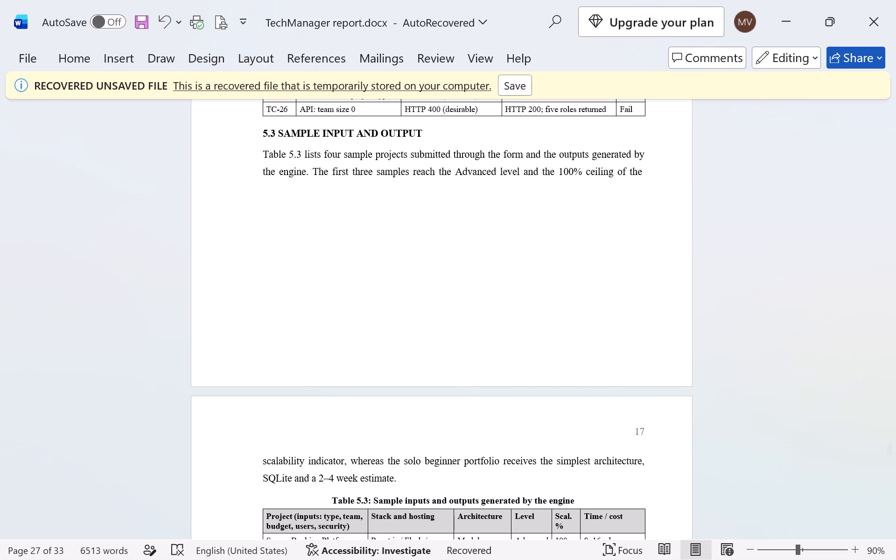
scroll(429, 362, "down", 4)
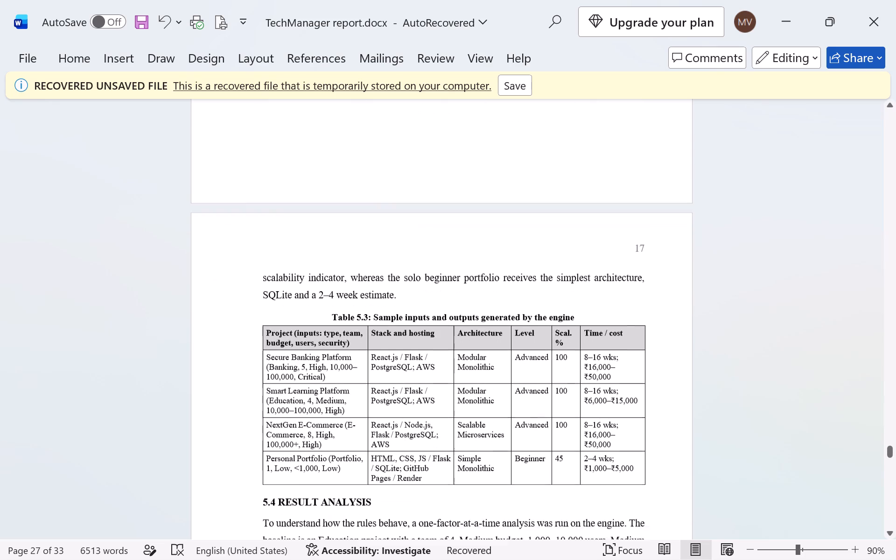
scroll(429, 362, "down", 1)
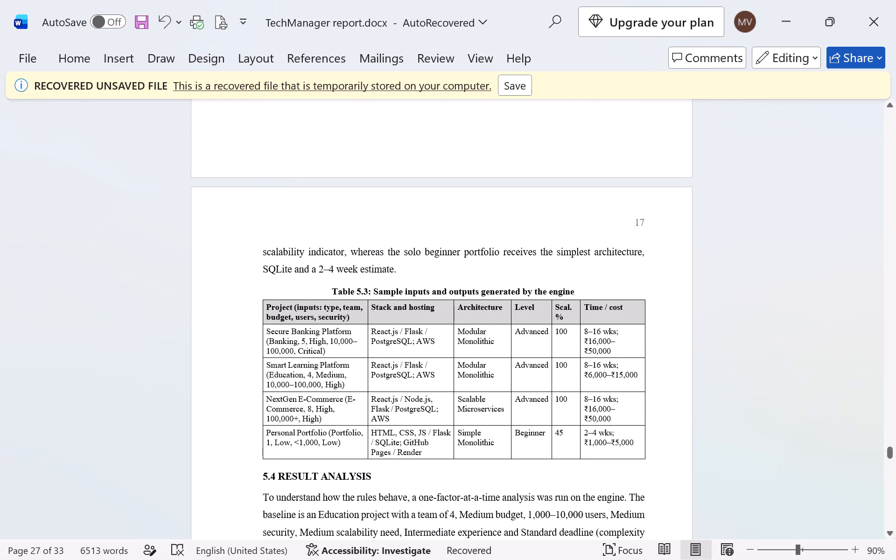
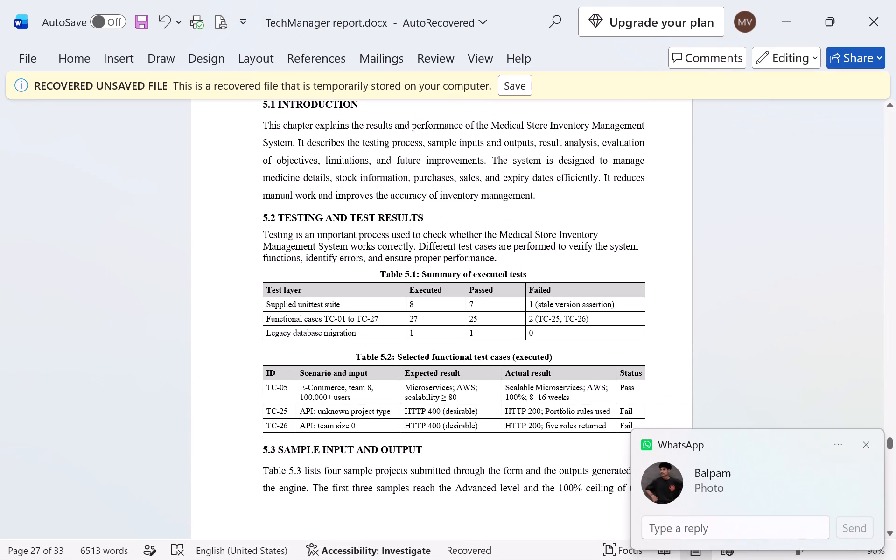
Switch from the Word report to the YouTube window.
scroll(429, 362, "up", 1)
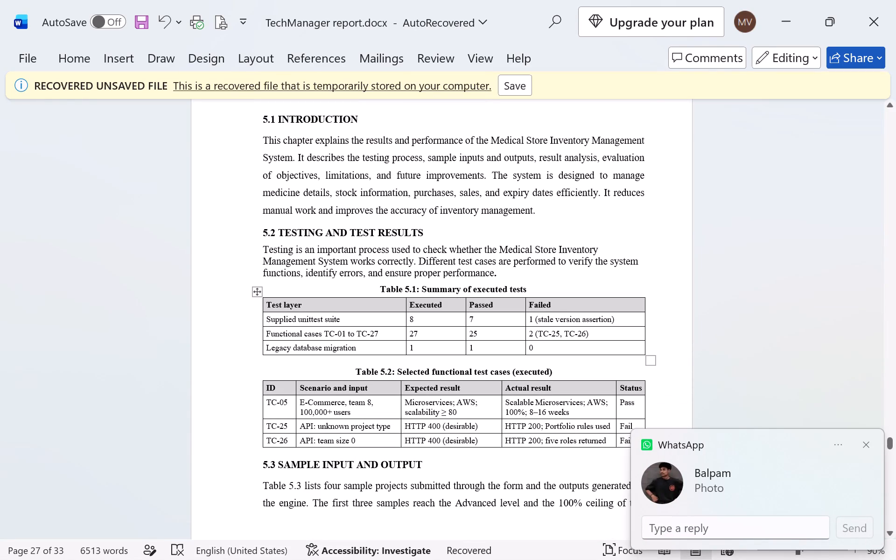
key("alt+Tab")
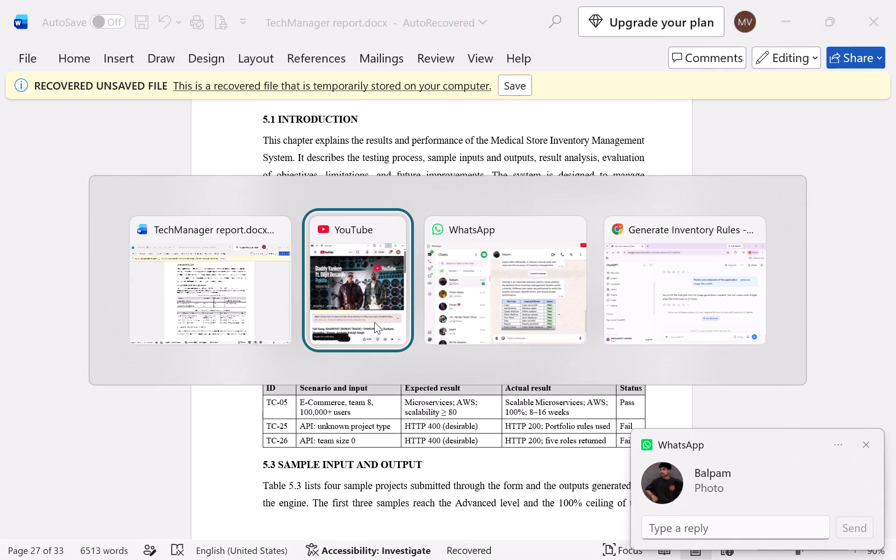
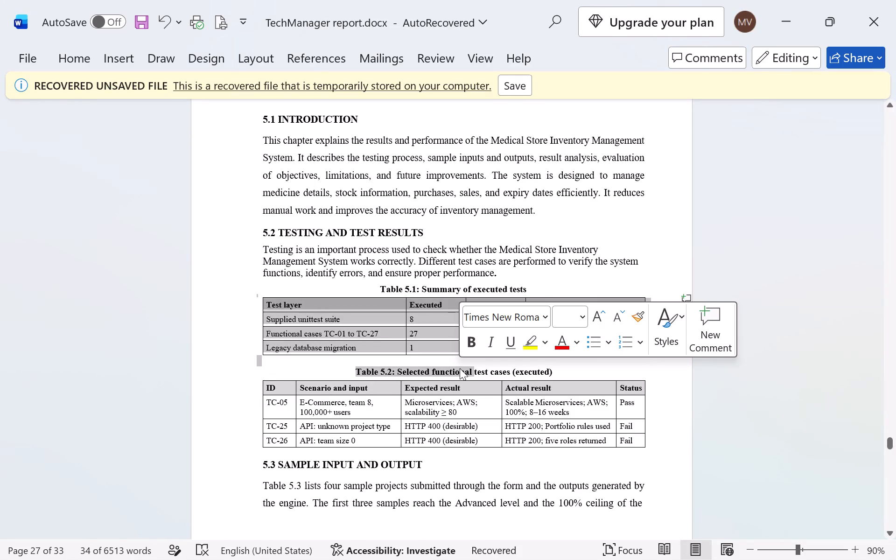
Replace the old test summary table under the Table 5.1 caption with the copied medicine-system table of test cases and expected results.
left_click(434, 349)
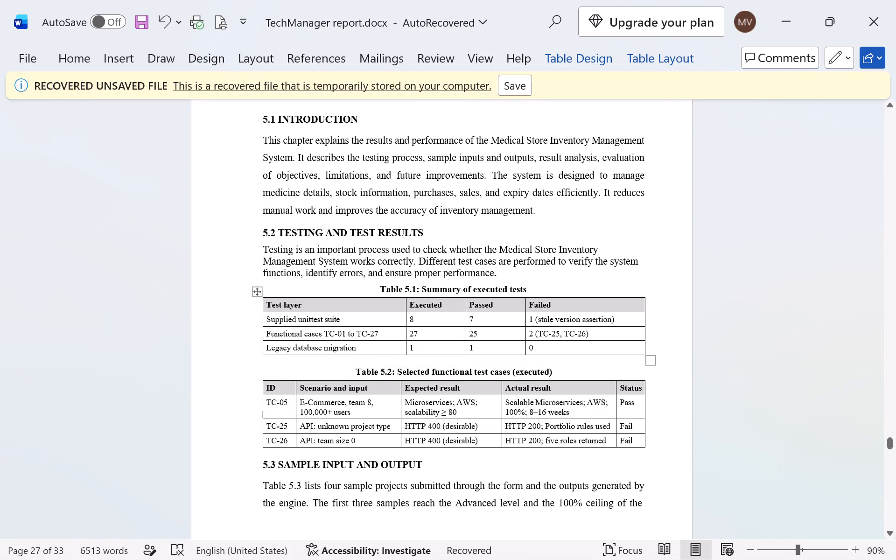
left_click_drag(263, 294, 539, 358)
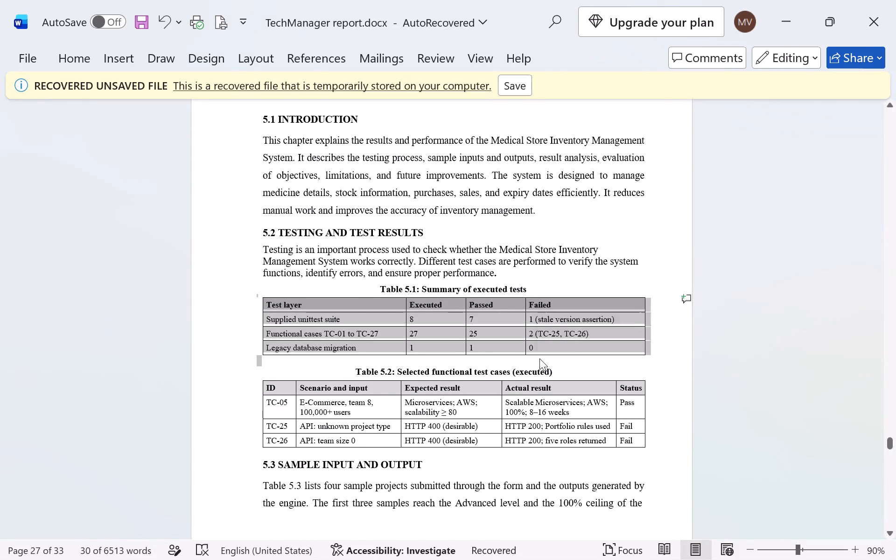
key("BackSpace")
left_click(535, 289)
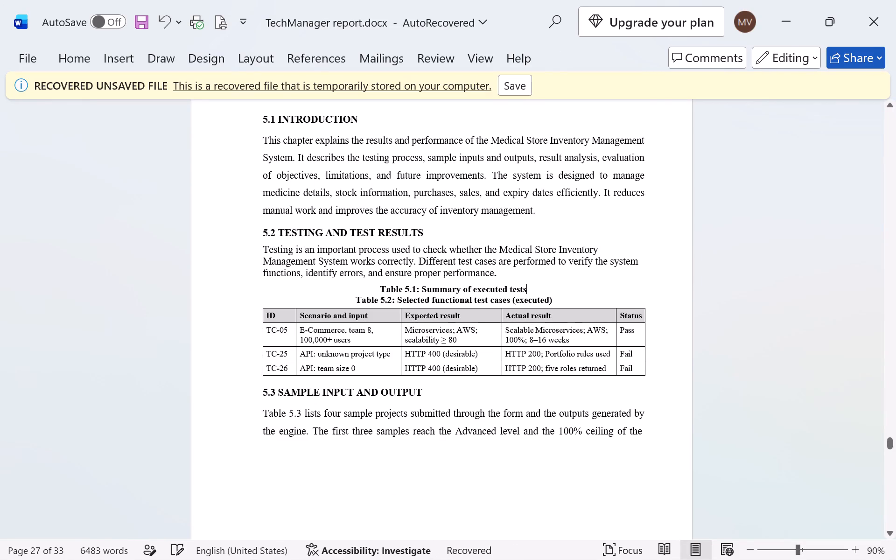
key("Return")
key("ctrl+v")
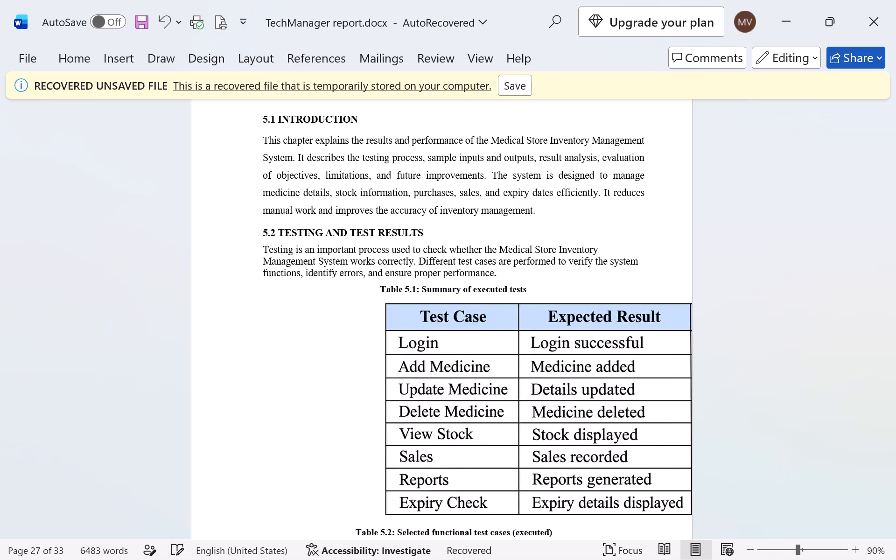
Shrink the Table 5.1 picture in section 5.2 so its Test Case, Expected Result and Status columns all fit on the page.
left_click_drag(378, 309, 409, 309)
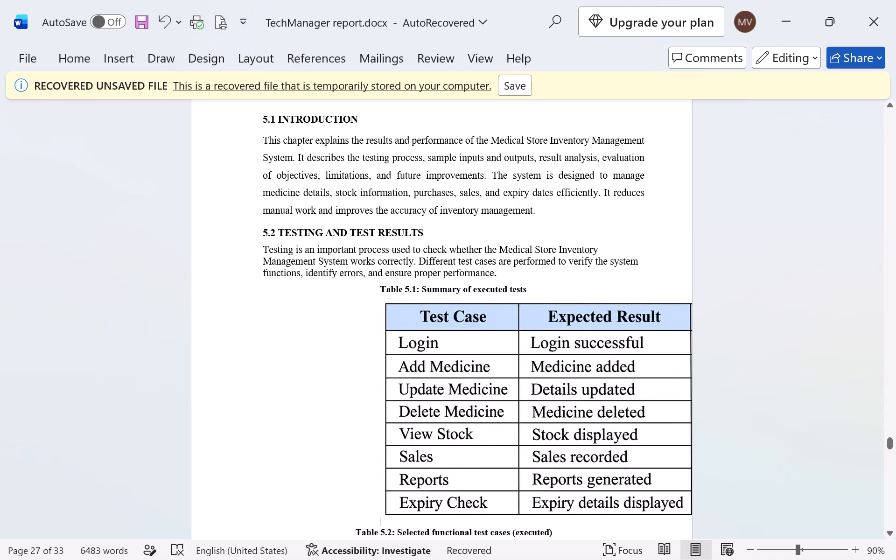
left_click(409, 309)
left_click_drag(380, 302, 569, 412)
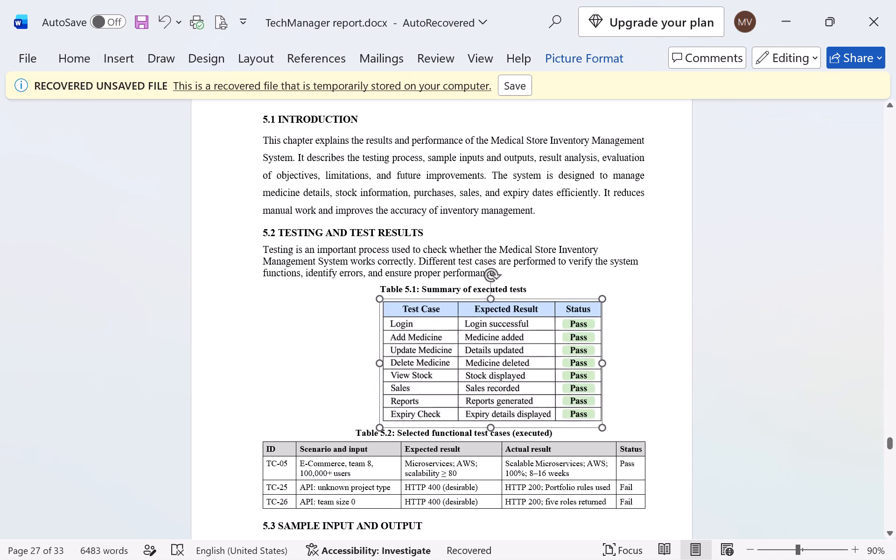
left_click_drag(569, 412, 583, 417)
Try to shift the Table 5.1 picture leftward under its caption, readjusting its width and overall size to stay within the page margins.
left_click_drag(426, 343, 383, 343)
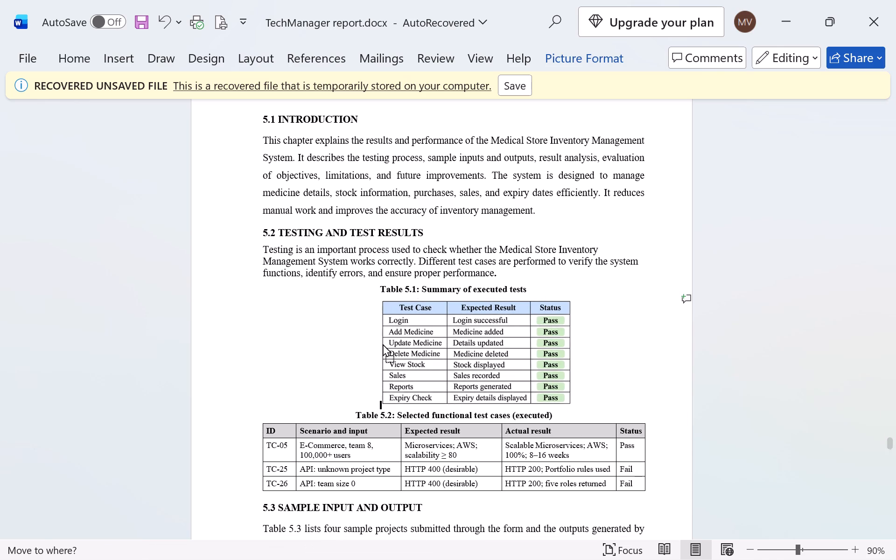
left_click_drag(383, 343, 358, 340)
left_click_drag(378, 356, 410, 357)
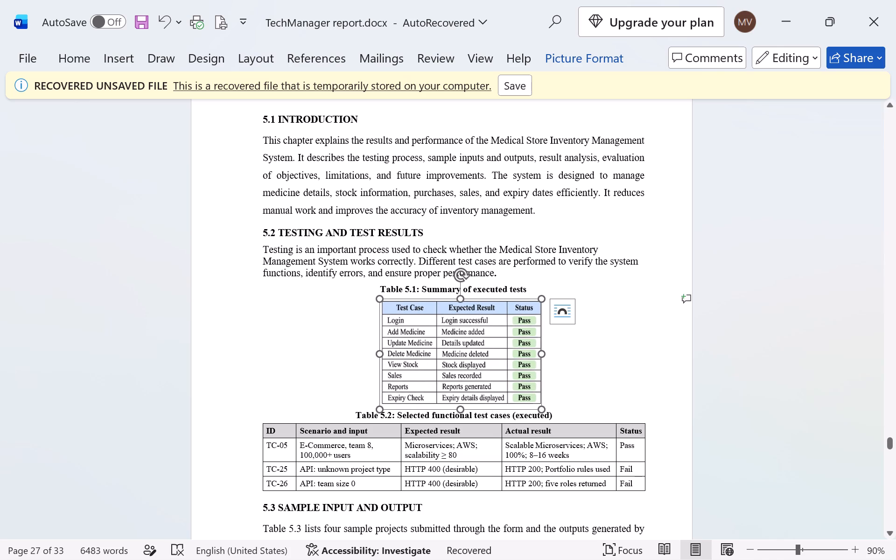
left_click_drag(541, 360, 518, 346)
left_click(518, 346)
left_click_drag(543, 353, 564, 353)
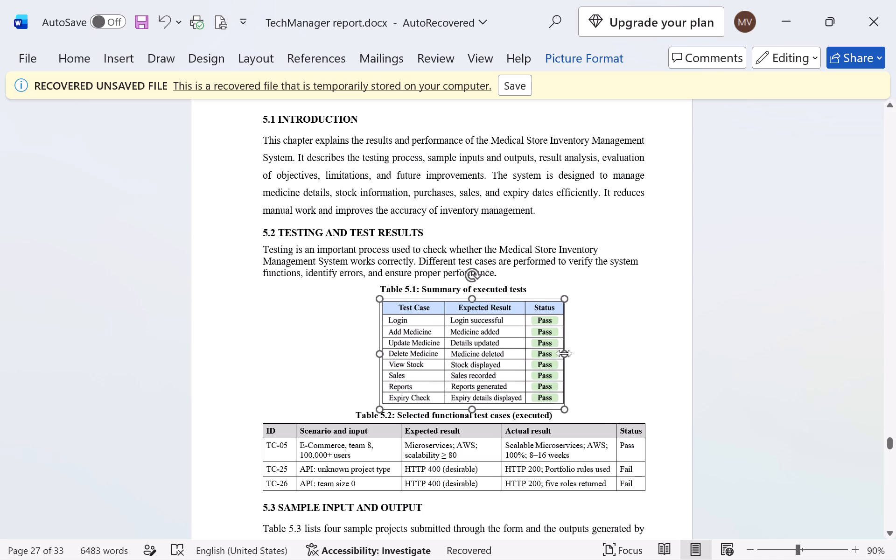
left_click_drag(377, 300, 346, 302)
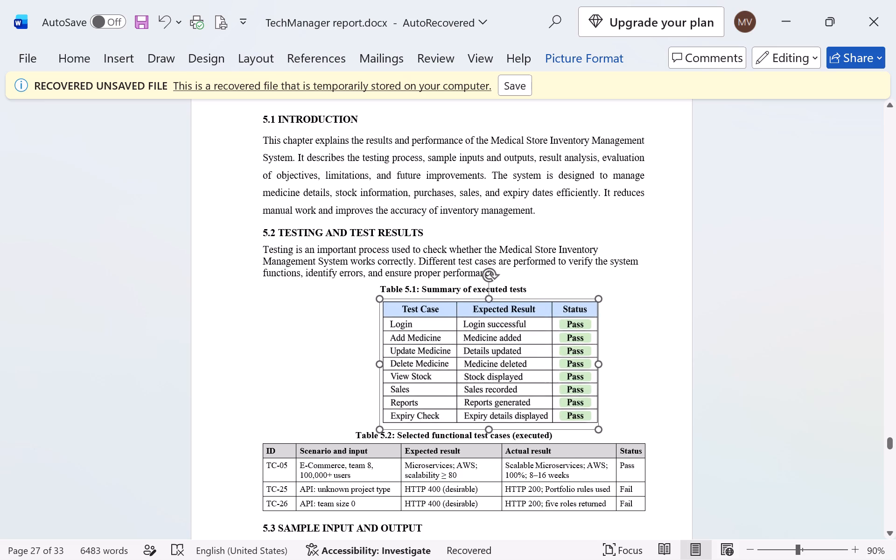
Shrink the Table 5.1 picture a little further, keeping its proportions, in the space under its caption.
left_click_drag(346, 302, 387, 312)
left_click(379, 349)
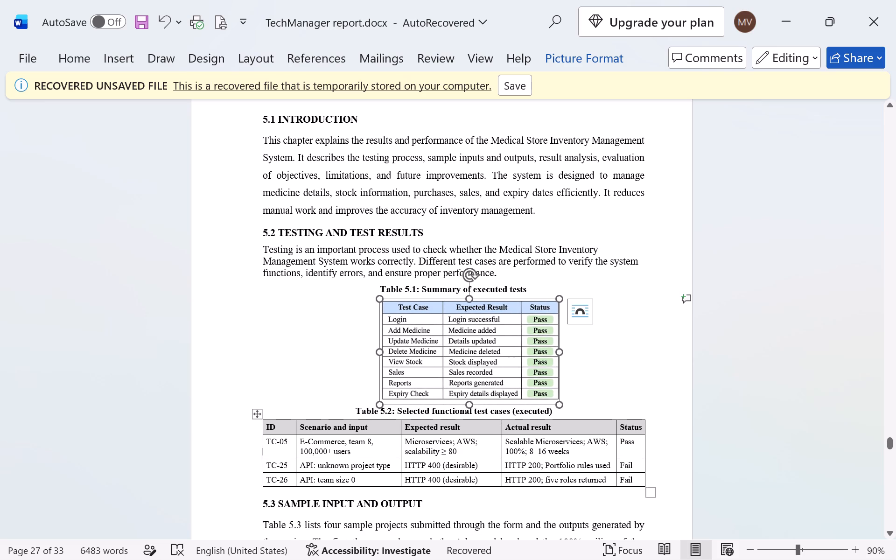
Delete Table 5.2 together with its caption "Selected functional test cases (executed)" from section 5.2.
left_click_drag(280, 415, 424, 457)
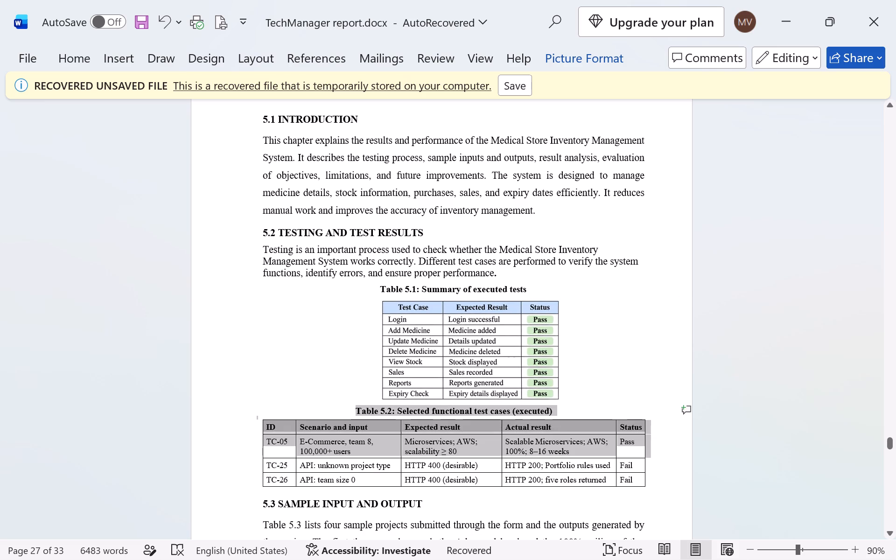
left_click_drag(424, 457, 464, 490)
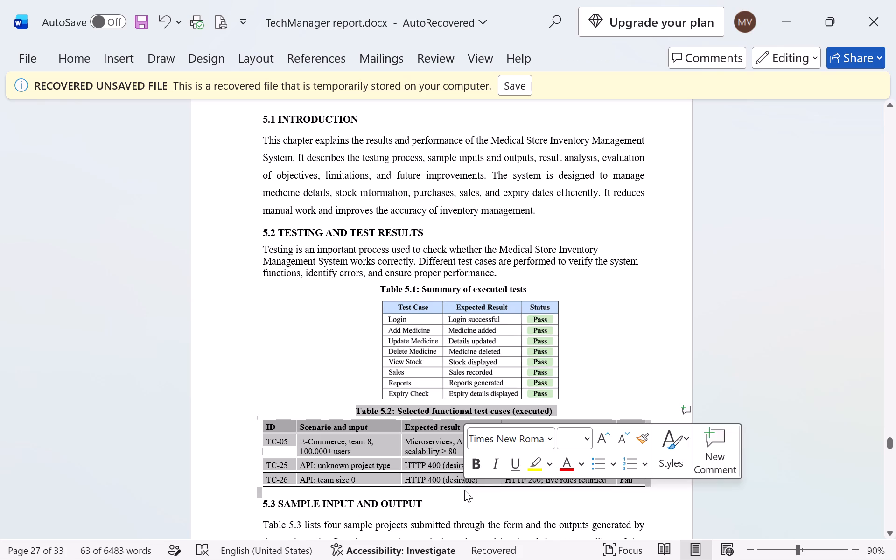
key("BackSpace")
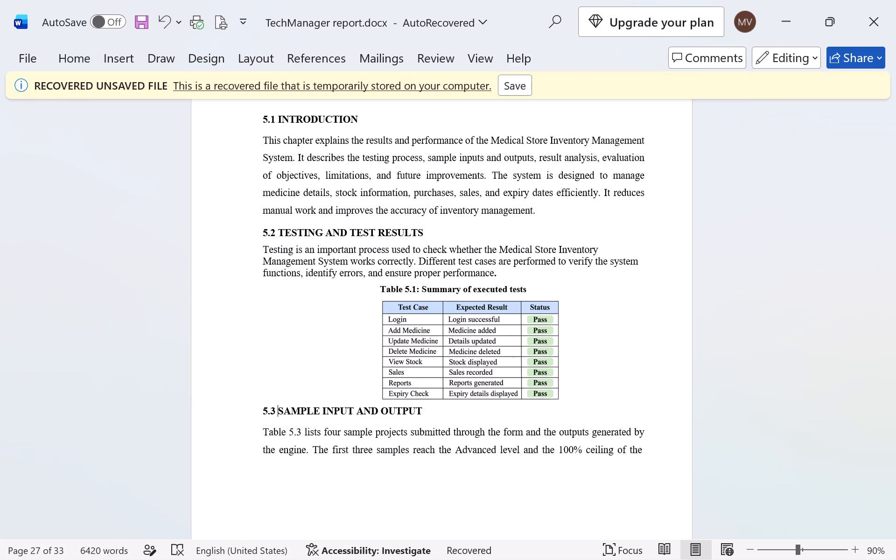
Delete the old paragraph about four sample projects under heading 5.3, keeping the Table 5.3 caption and table.
scroll(370, 457, "down", 4)
scroll(370, 457, "up", 1)
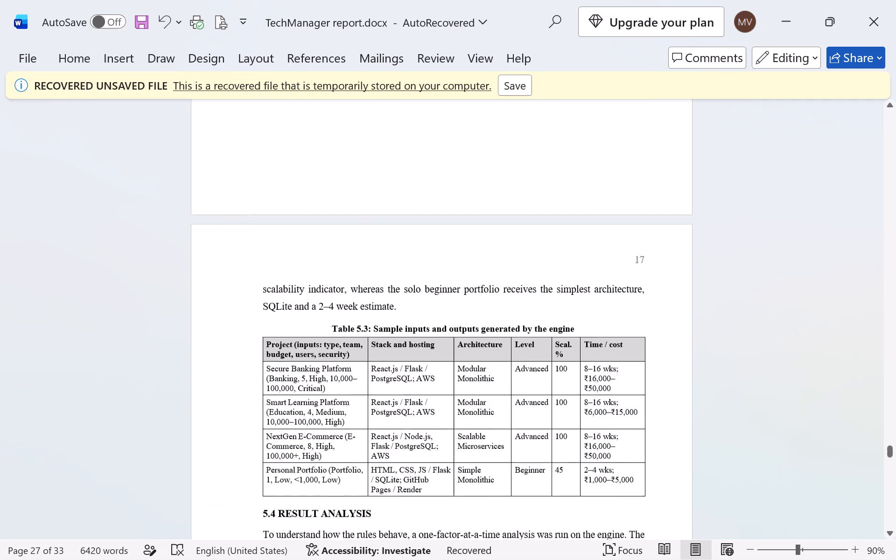
scroll(370, 457, "up", 1)
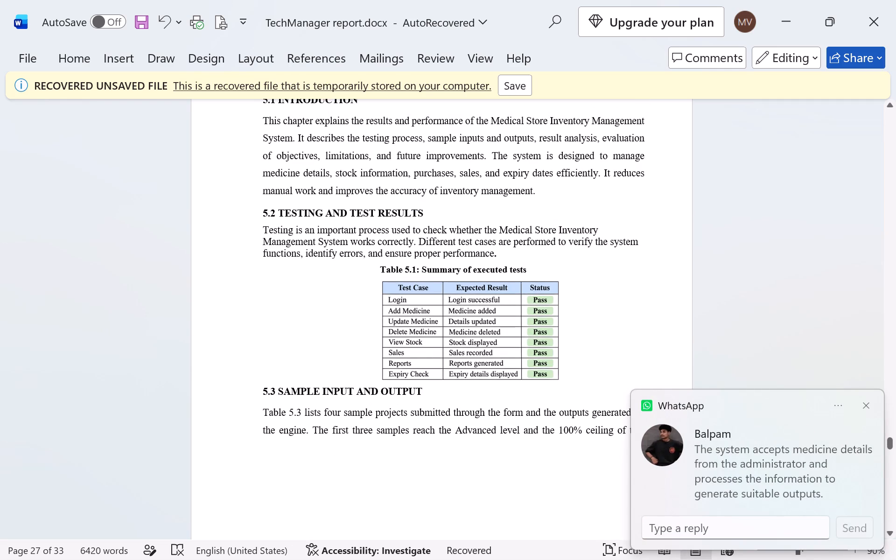
left_click_drag(256, 414, 505, 549)
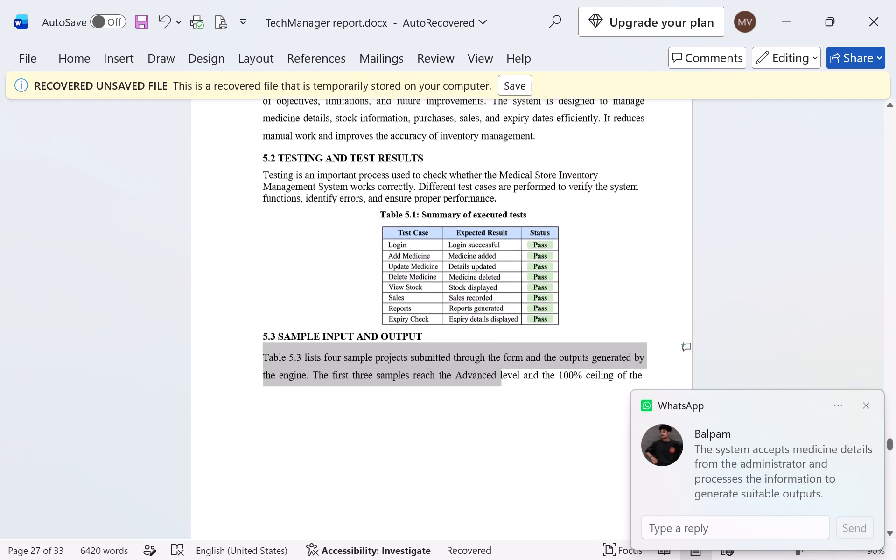
left_click_drag(505, 549, 496, 439)
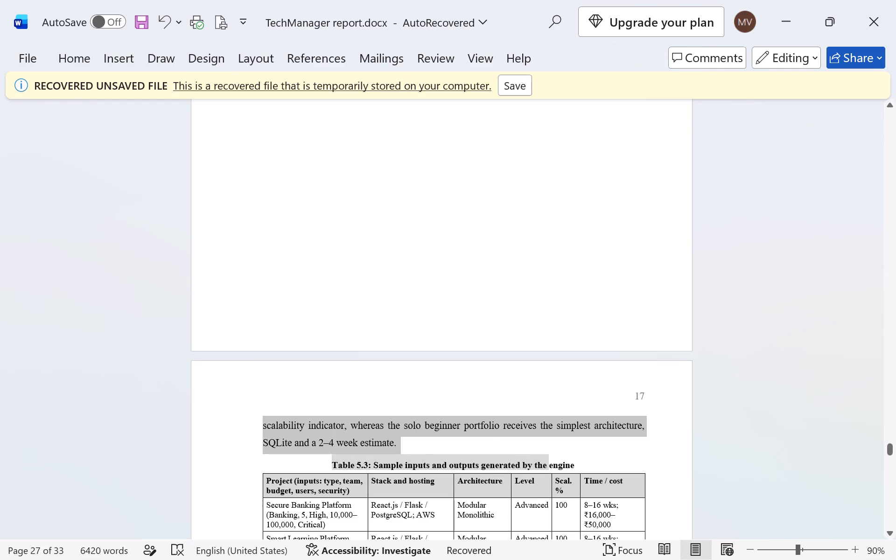
left_click_drag(496, 439, 492, 437)
key("BackSpace")
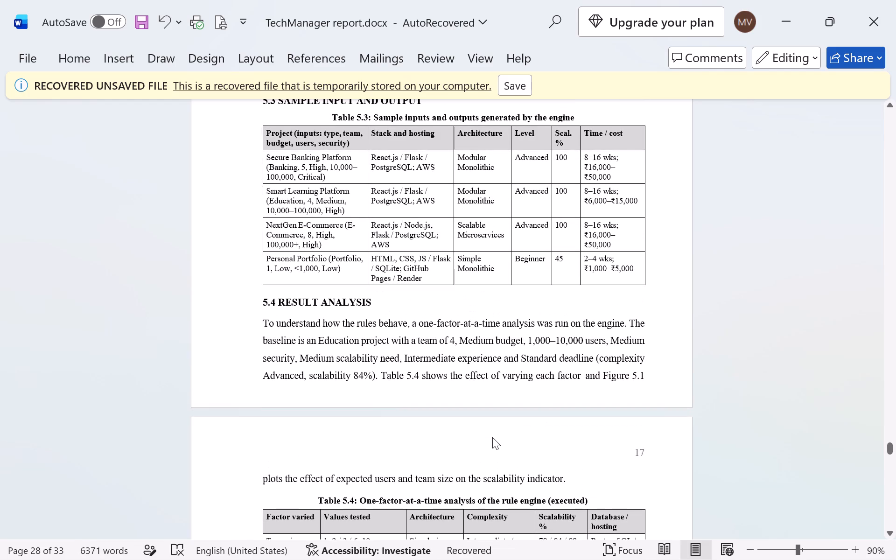
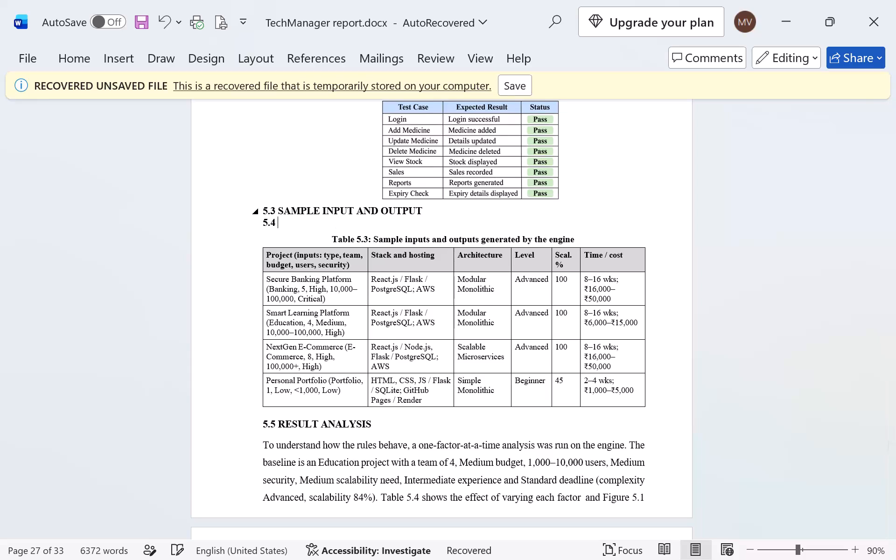
Replace the empty 5.4 line under the section 5.3 heading with the copied Paracetamol sample input and output text, and make it non-bold.
key("BackSpace")
key("ctrl+v")
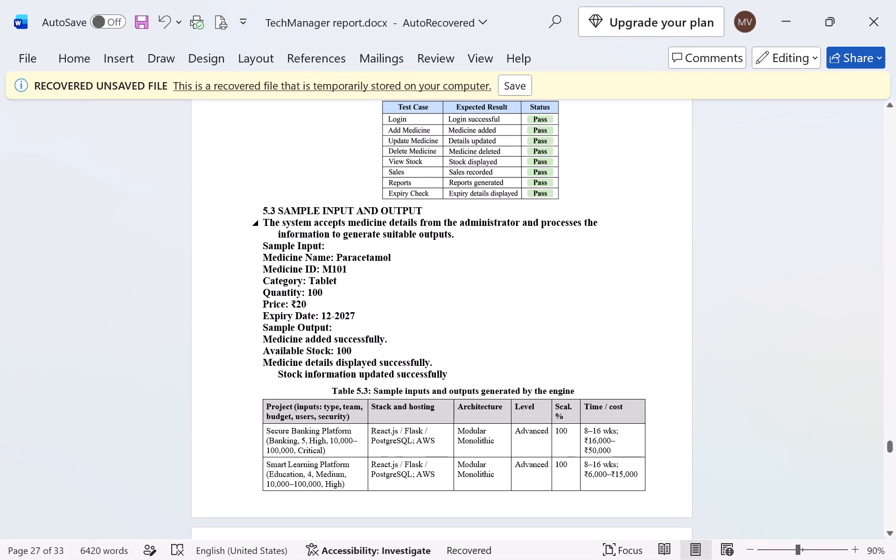
left_click_drag(268, 223, 448, 375)
left_click(459, 343)
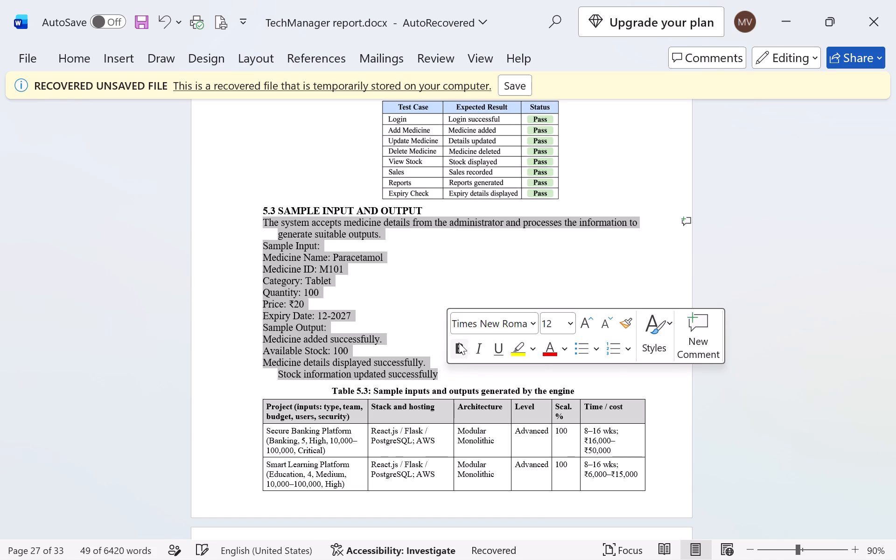
left_click(415, 319)
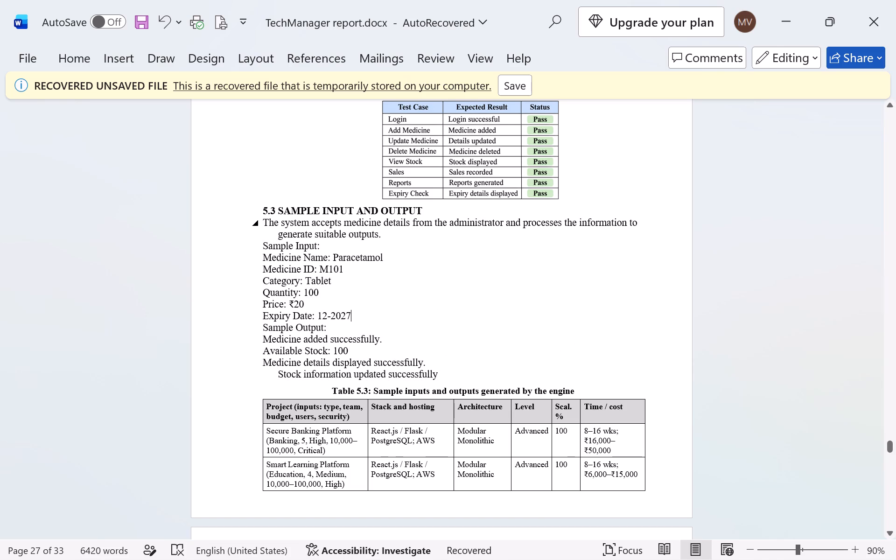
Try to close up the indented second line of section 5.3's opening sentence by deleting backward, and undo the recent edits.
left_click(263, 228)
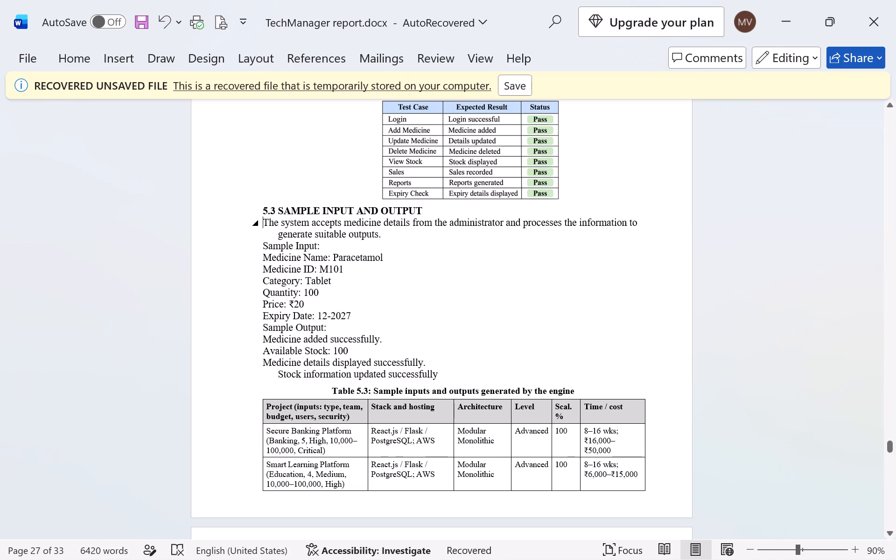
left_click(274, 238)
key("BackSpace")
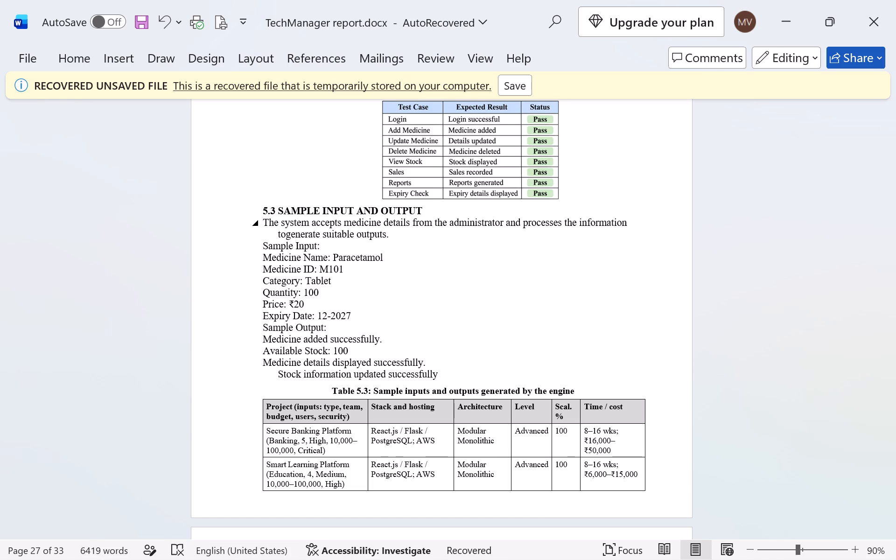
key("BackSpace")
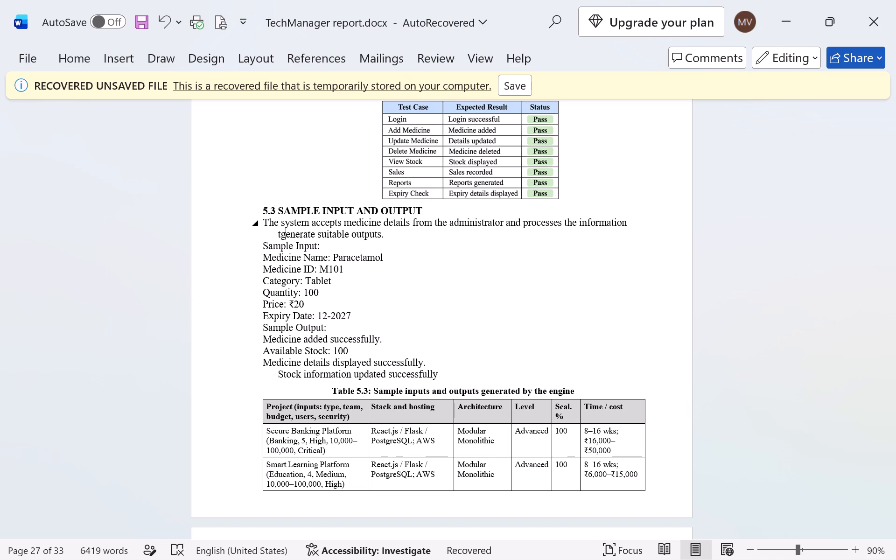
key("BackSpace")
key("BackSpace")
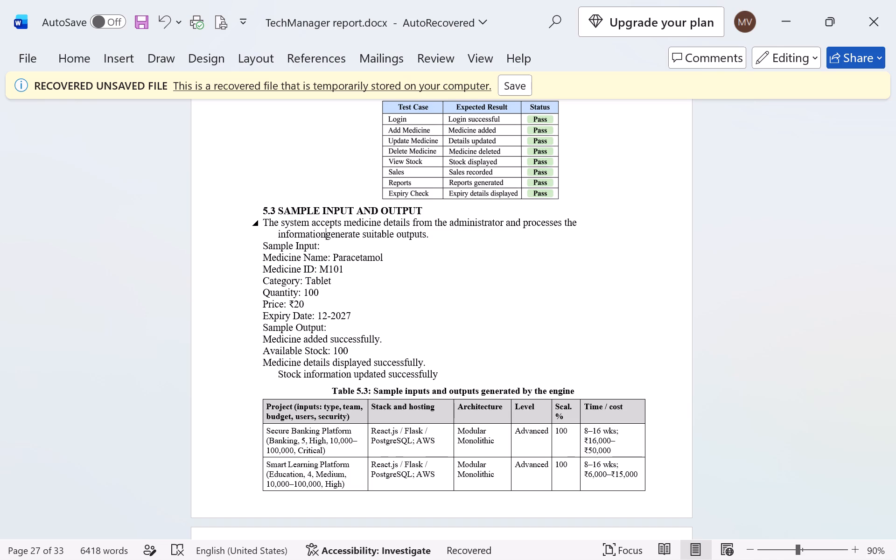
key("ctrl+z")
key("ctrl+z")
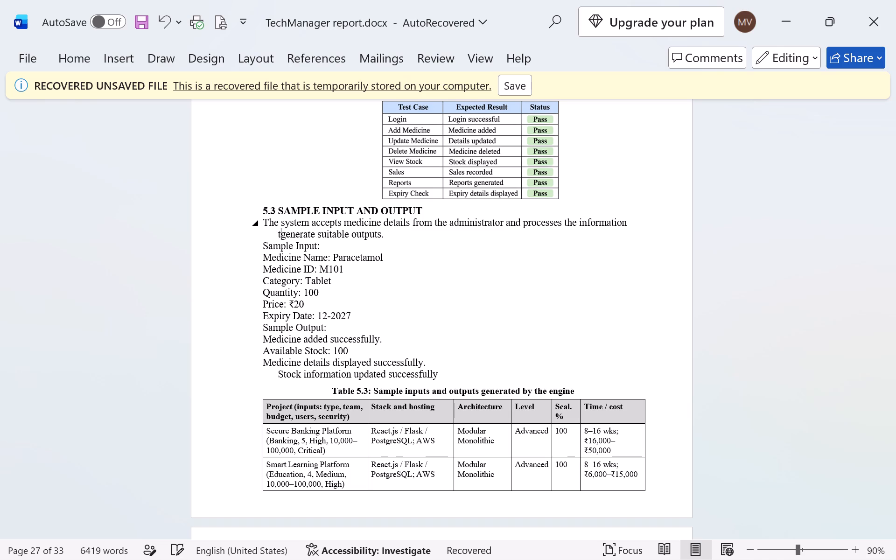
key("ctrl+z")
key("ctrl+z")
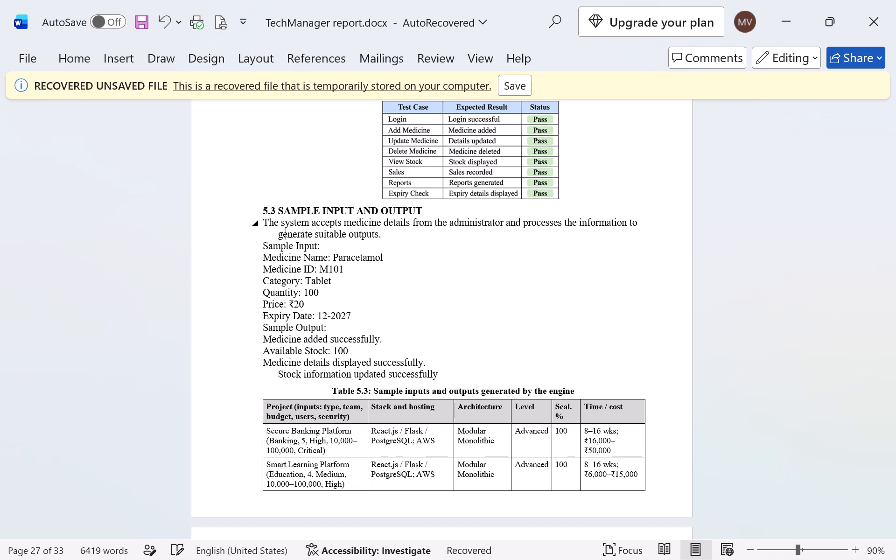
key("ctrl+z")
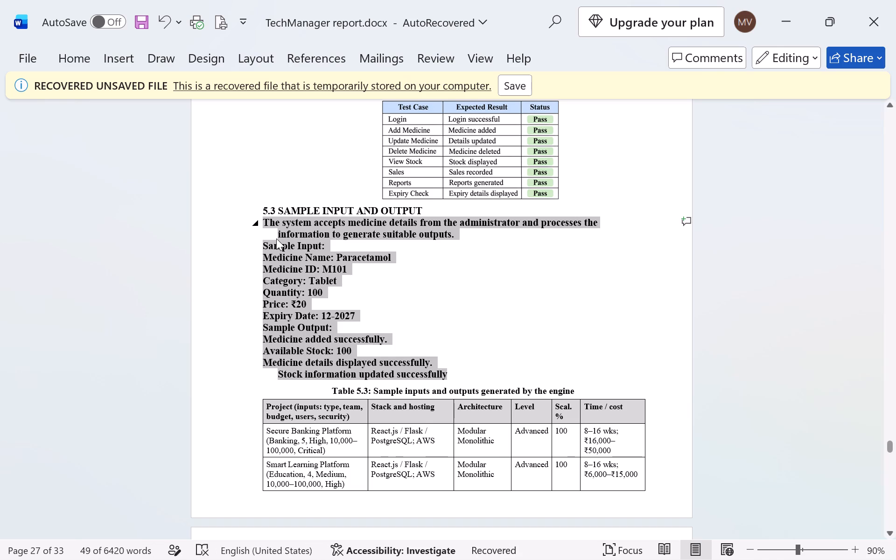
Remove the bold formatting from the selected sample input and output text in section 5.3.
right_click(276, 238)
left_click(286, 202)
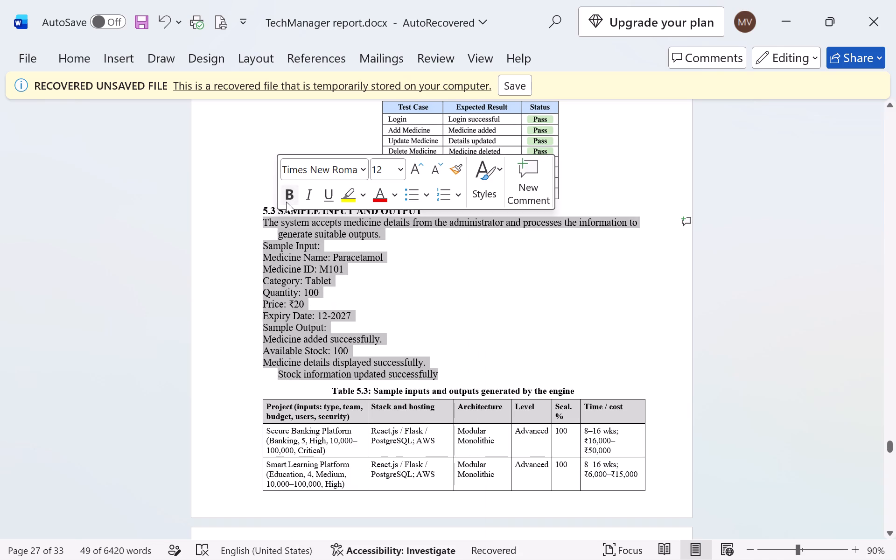
left_click(431, 312)
Delete Table 5.3 together with its caption, from the end of the sample output text up to the 5.4 RESULT ANALYSIS heading.
scroll(431, 312, "down", 1)
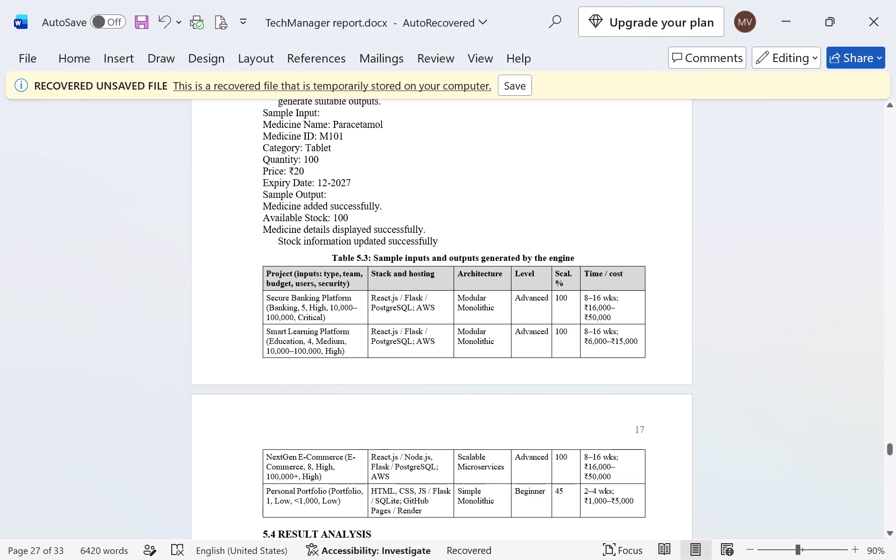
left_click_drag(274, 260, 341, 305)
left_click_drag(341, 305, 623, 367)
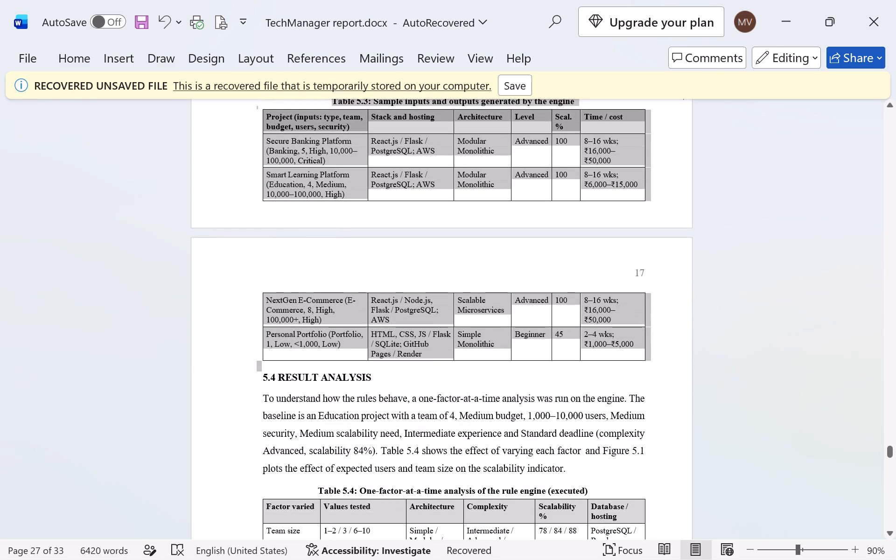
left_click_drag(623, 367, 716, 367)
key("BackSpace")
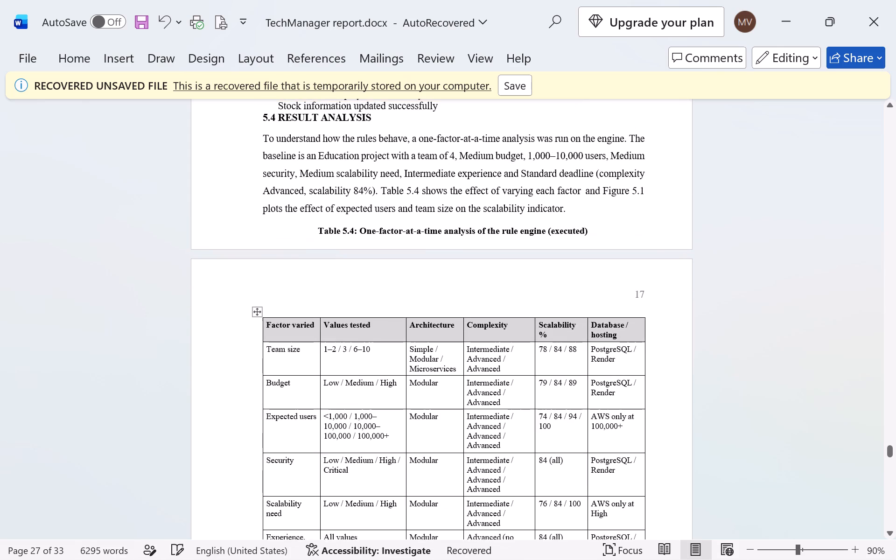
Look over the remaining old content from section 5.4 Result Analysis through section 5.6 Limitations.
scroll(579, 315, "up", 3)
scroll(579, 315, "down", 1)
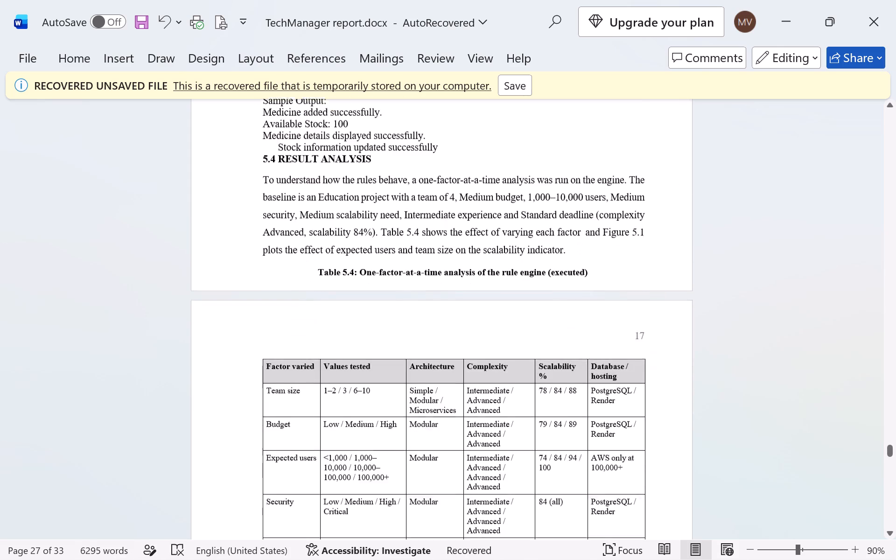
scroll(579, 315, "down", 8)
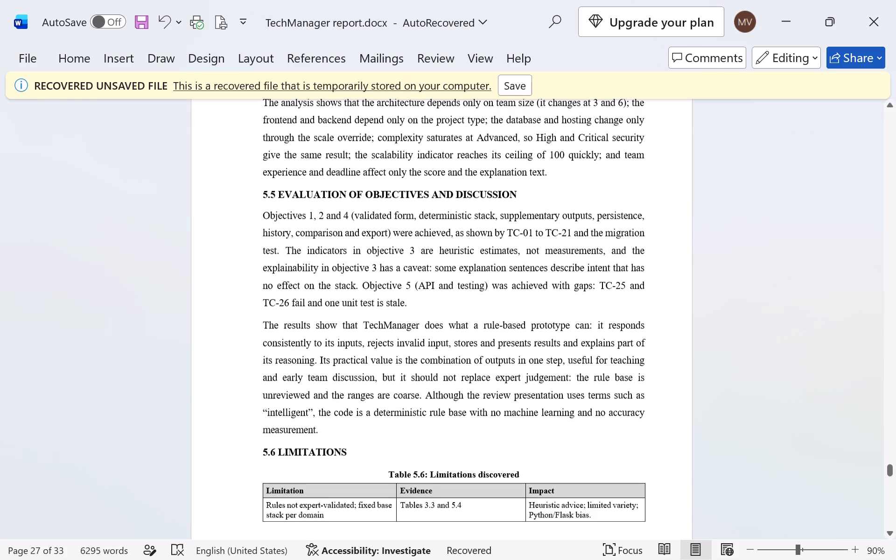
scroll(579, 315, "down", 3)
scroll(579, 315, "up", 4)
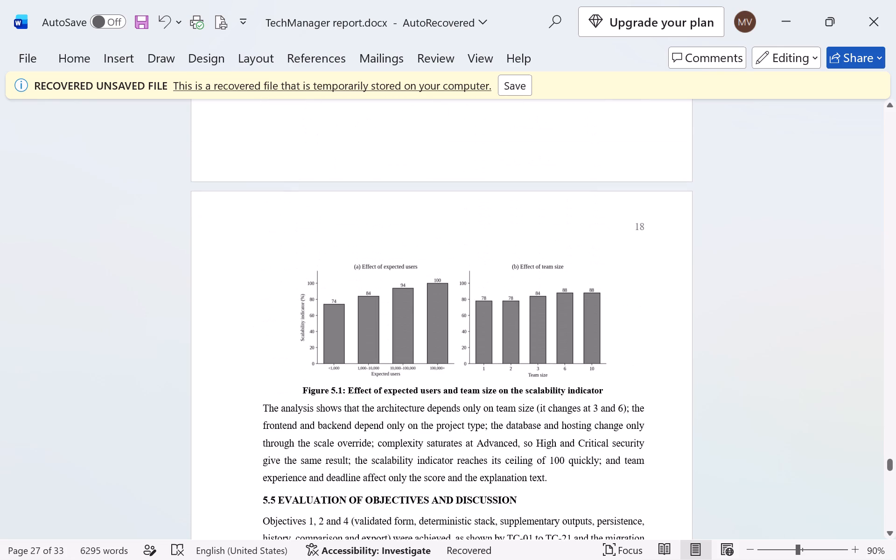
scroll(579, 315, "up", 6)
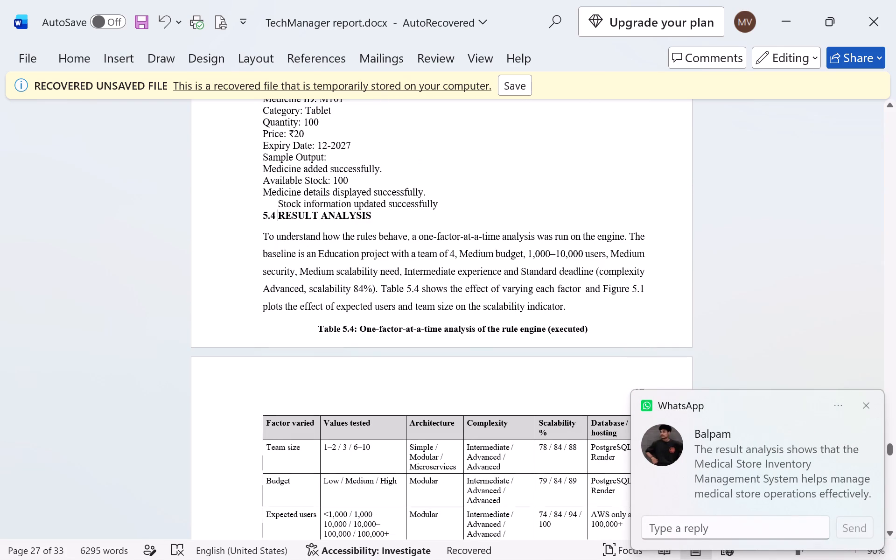
Delete the one-factor-at-a-time analysis paragraph under the 5.4 RESULT ANALYSIS heading, keeping the Table 5.4 caption.
left_click_drag(259, 237, 571, 322)
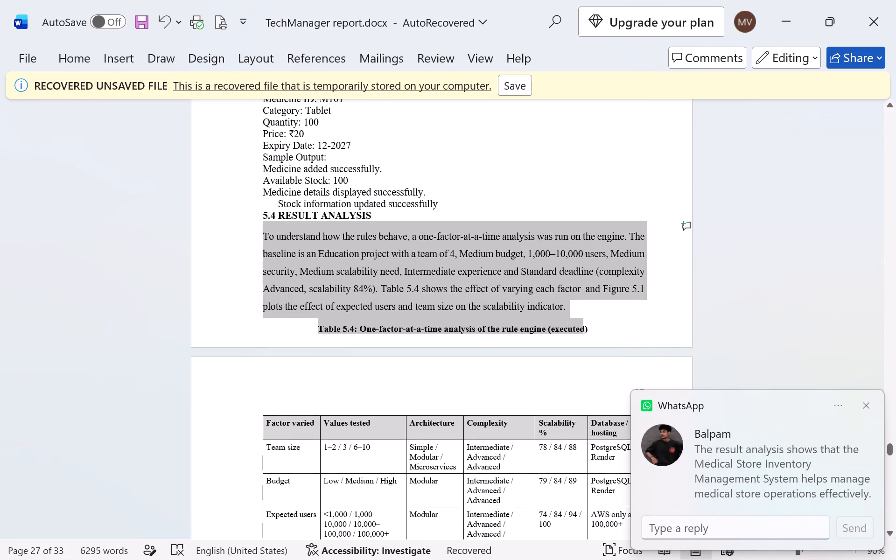
left_click_drag(571, 322, 580, 311)
key("BackSpace")
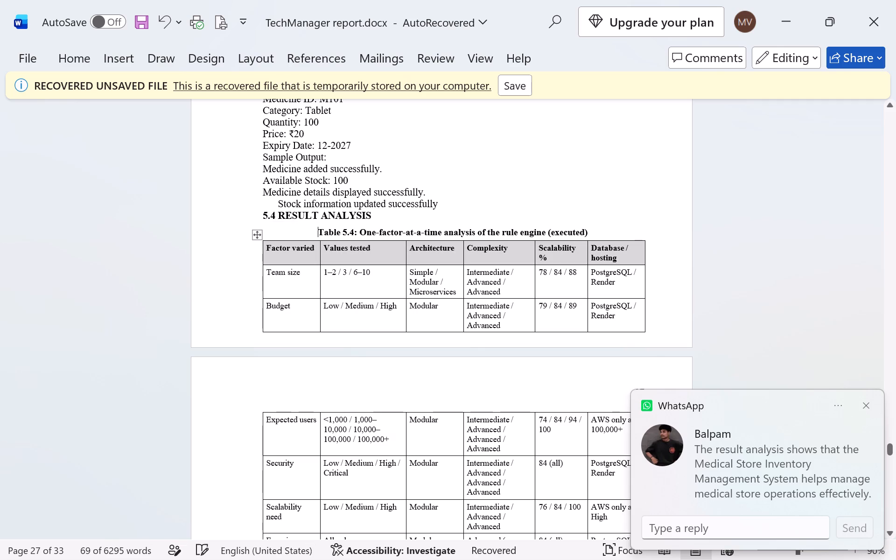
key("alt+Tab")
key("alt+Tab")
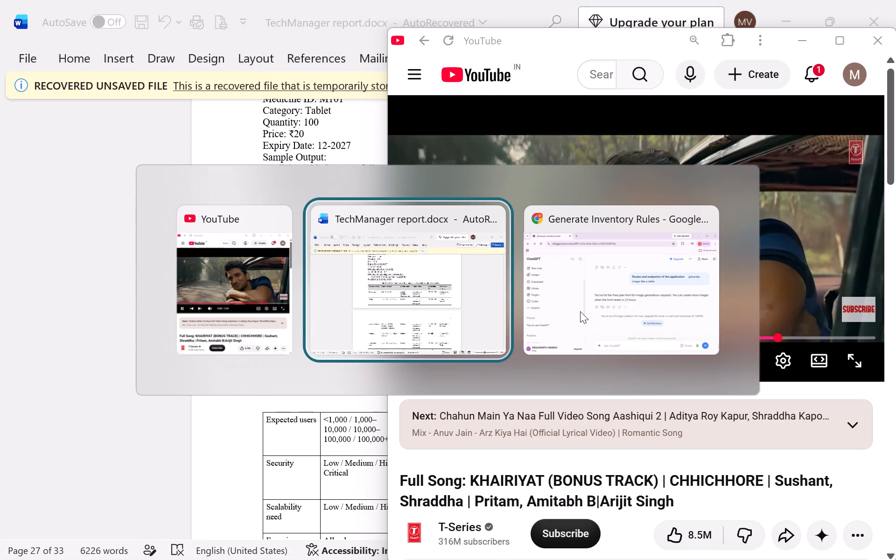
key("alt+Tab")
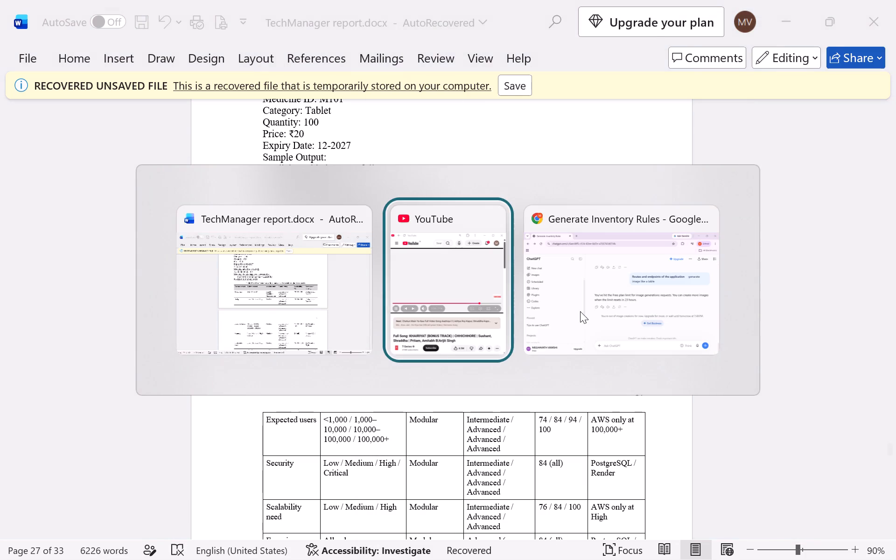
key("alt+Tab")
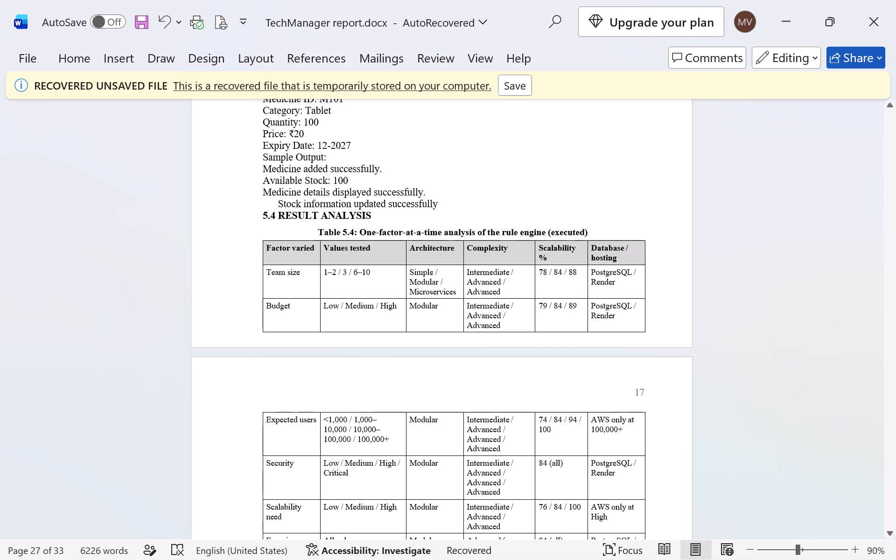
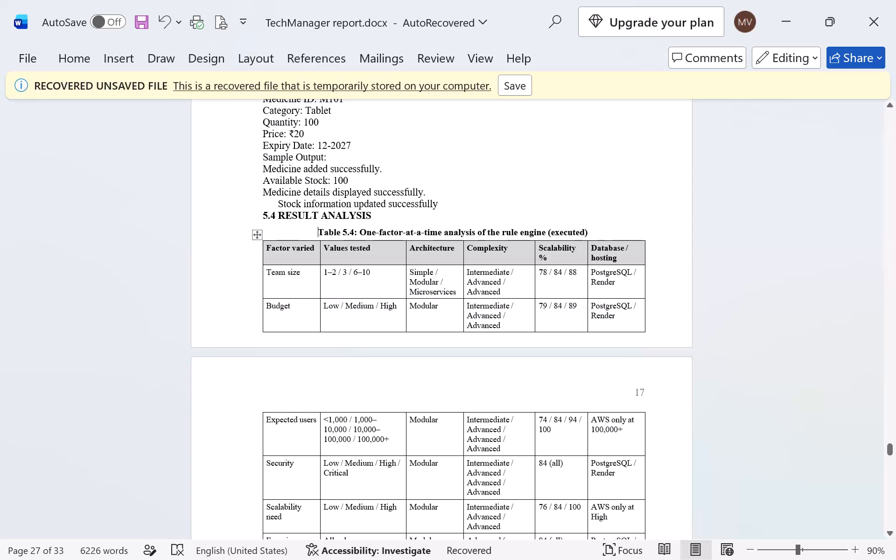
Paste the copied Medical Store Inventory Management System result analysis paragraph on a new unnumbered line below the 5.4 RESULT ANALYSIS heading.
left_click(384, 217)
key("Return")
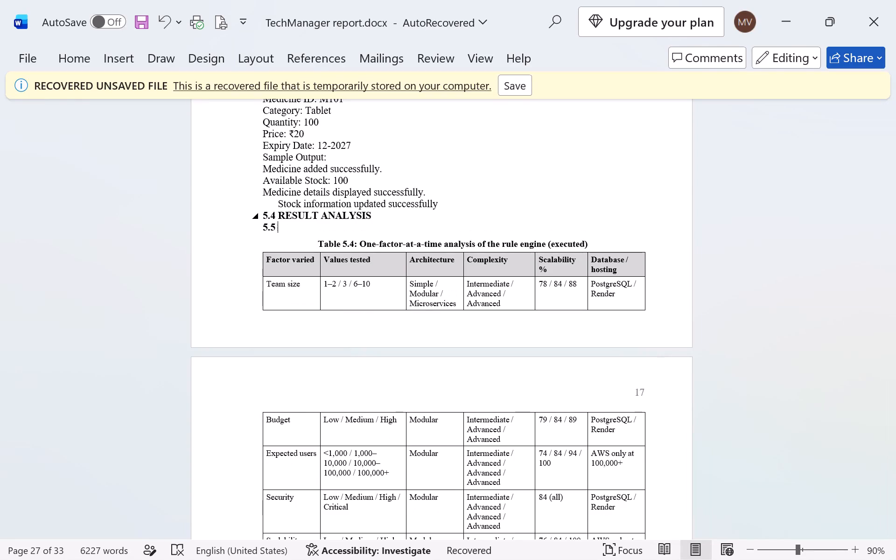
key("BackSpace")
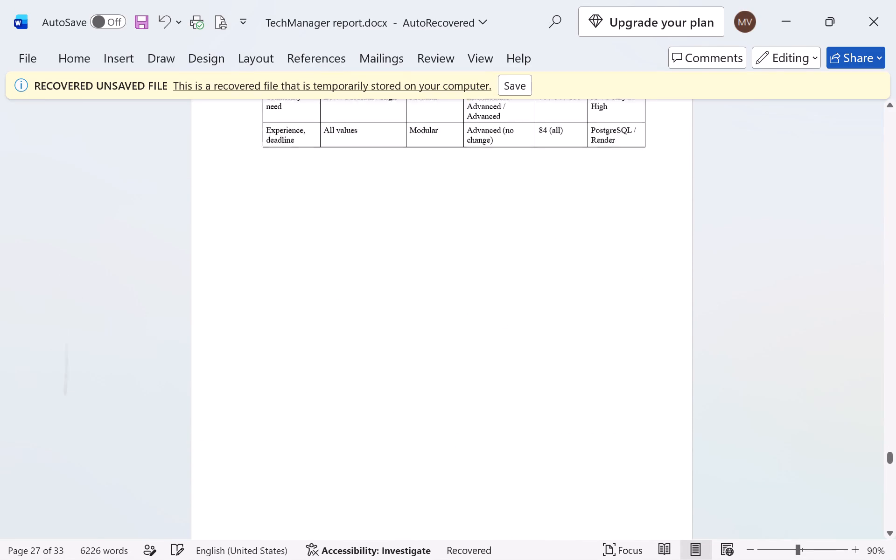
scroll(384, 217, "up", 2)
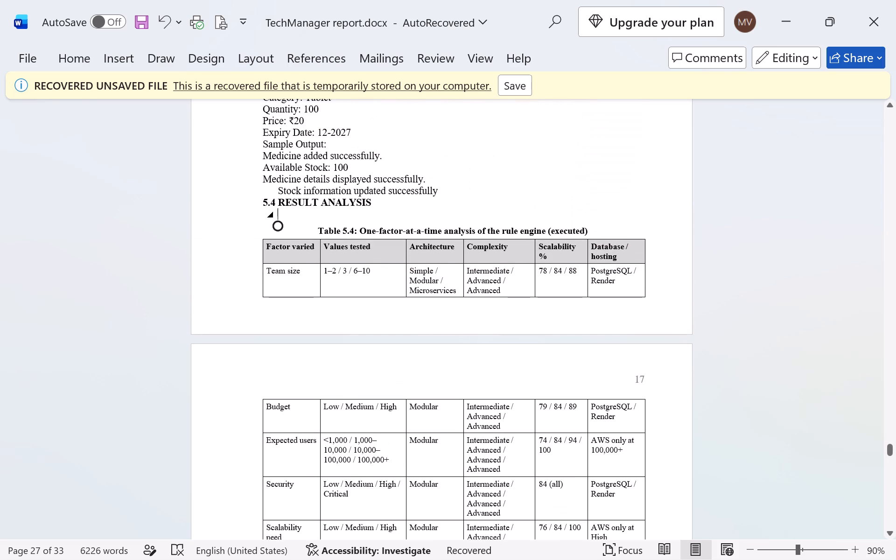
key("ctrl+v")
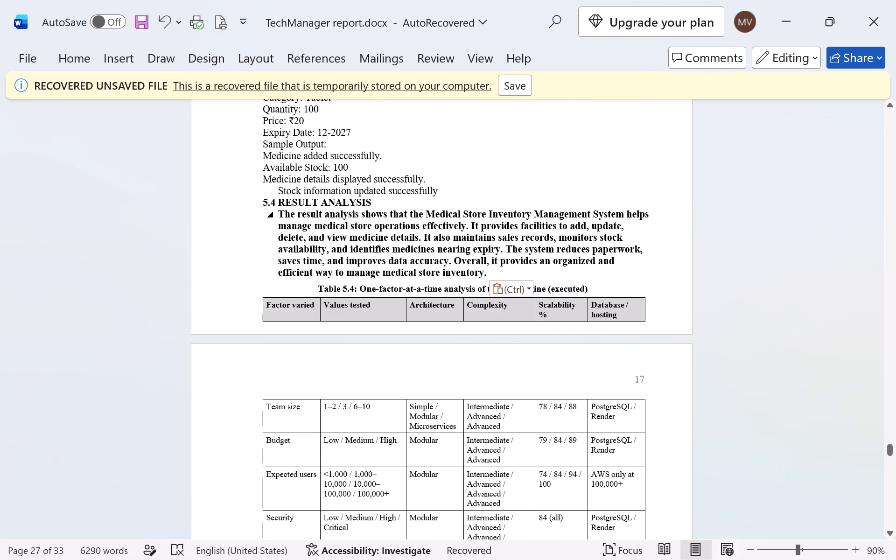
Select the pasted result analysis paragraph between the 5.4 RESULT ANALYSIS heading and the Table 5.4 caption.
left_click_drag(282, 219, 472, 273)
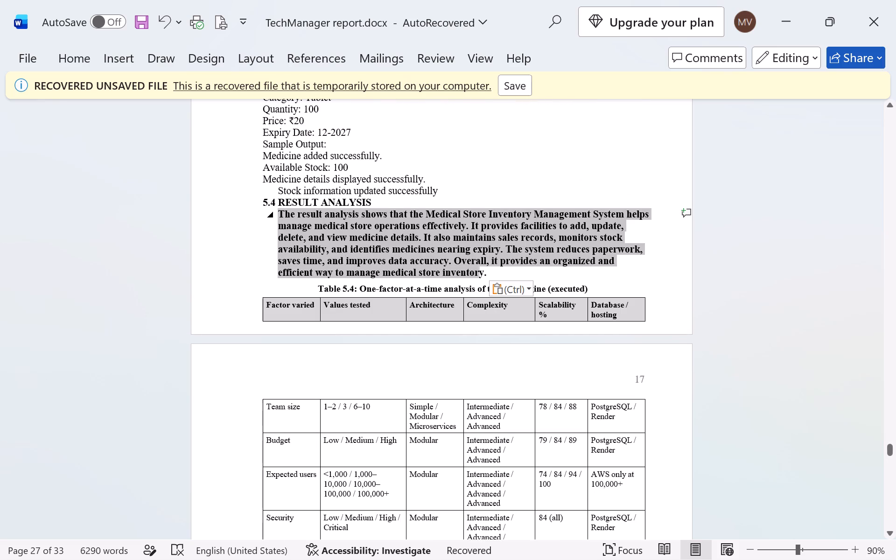
Remove the bold formatting from the new result analysis paragraph under the 5.4 RESULT ANALYSIS heading.
left_click_drag(472, 273, 506, 275)
left_click(519, 253)
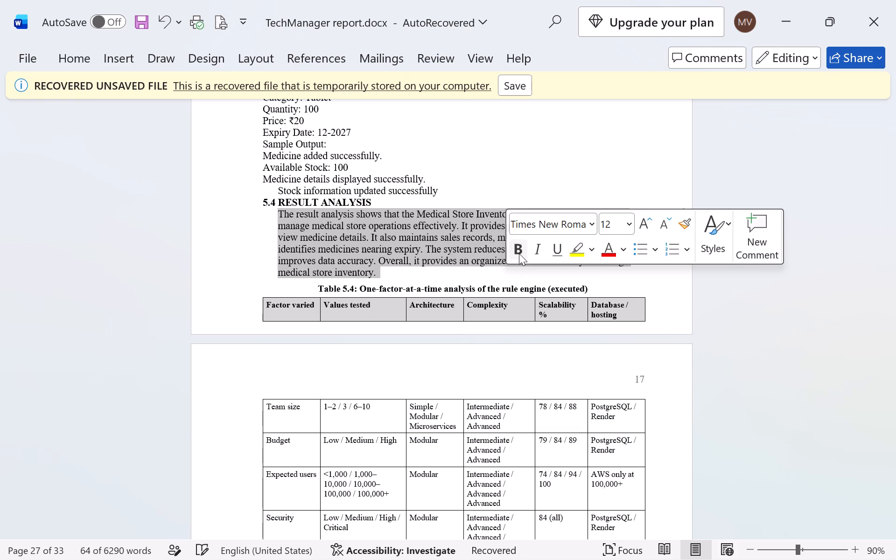
left_click(422, 267)
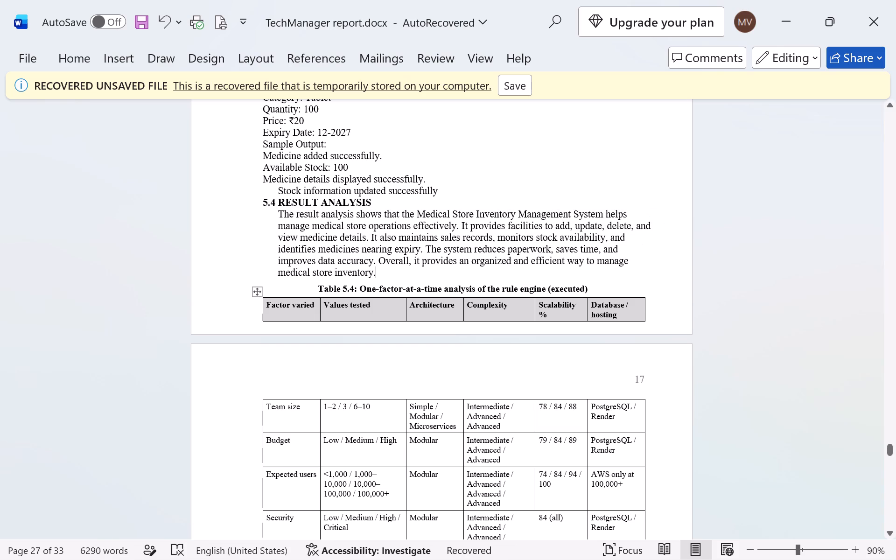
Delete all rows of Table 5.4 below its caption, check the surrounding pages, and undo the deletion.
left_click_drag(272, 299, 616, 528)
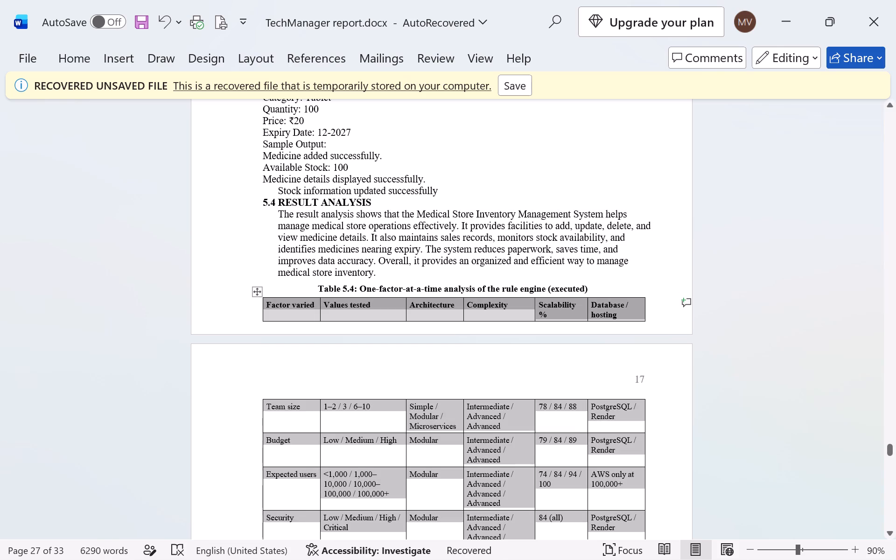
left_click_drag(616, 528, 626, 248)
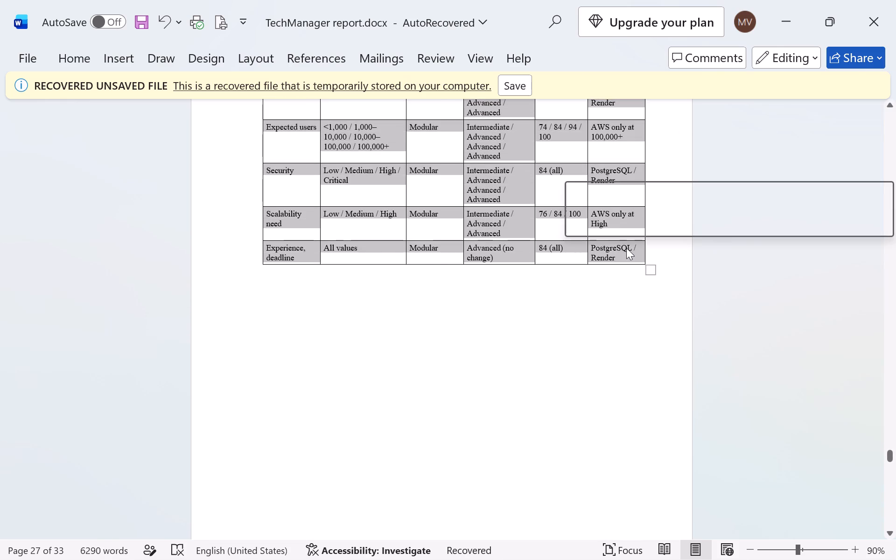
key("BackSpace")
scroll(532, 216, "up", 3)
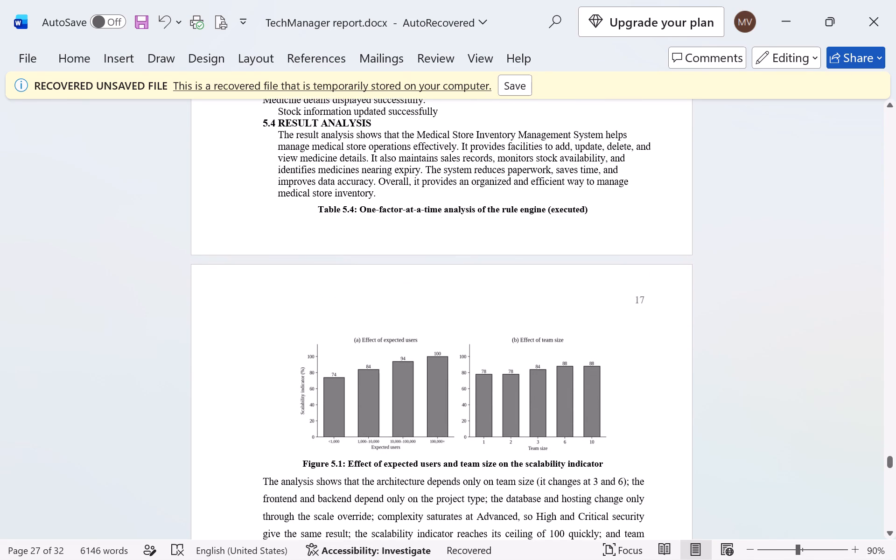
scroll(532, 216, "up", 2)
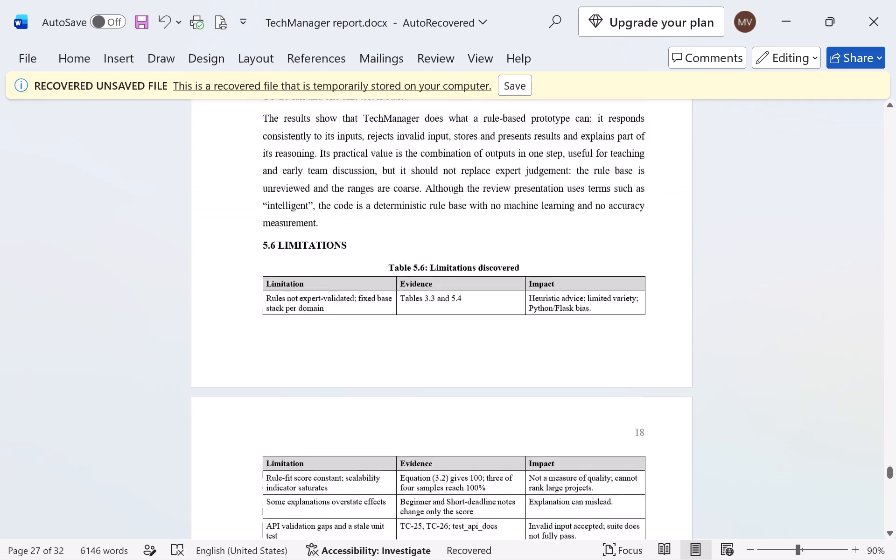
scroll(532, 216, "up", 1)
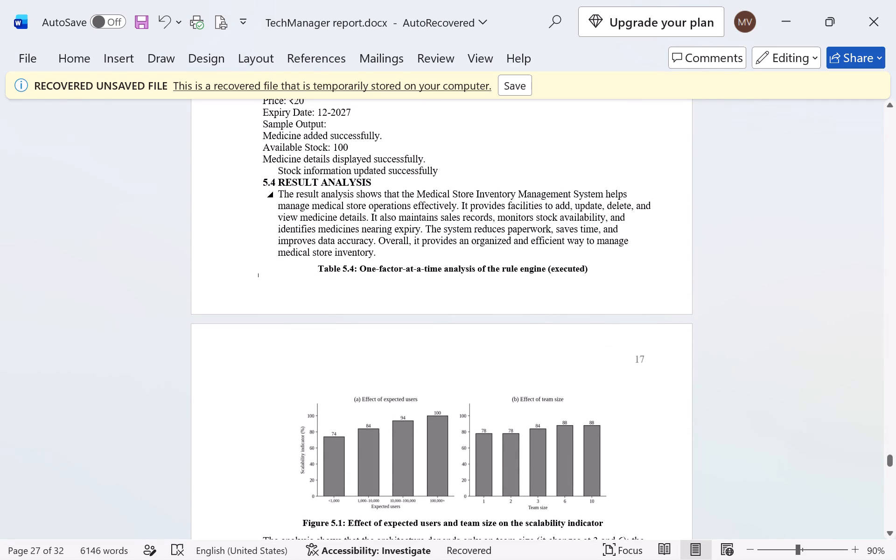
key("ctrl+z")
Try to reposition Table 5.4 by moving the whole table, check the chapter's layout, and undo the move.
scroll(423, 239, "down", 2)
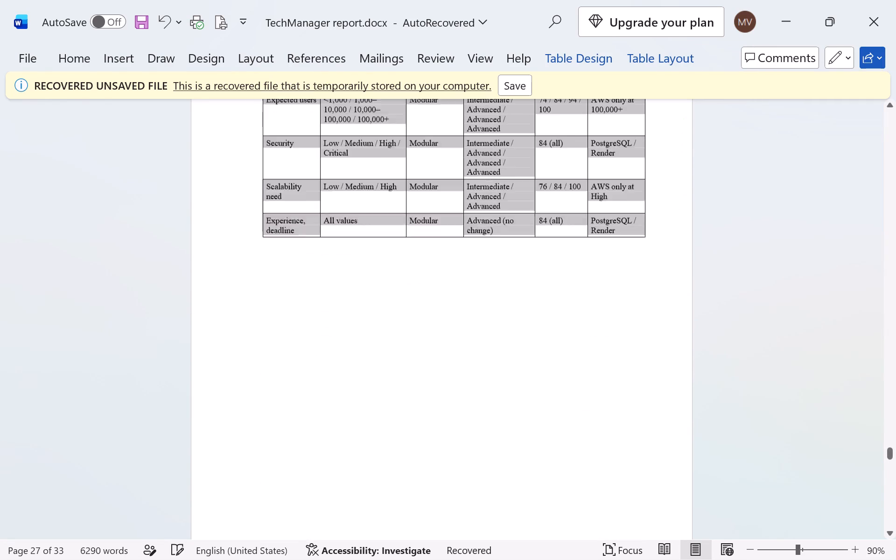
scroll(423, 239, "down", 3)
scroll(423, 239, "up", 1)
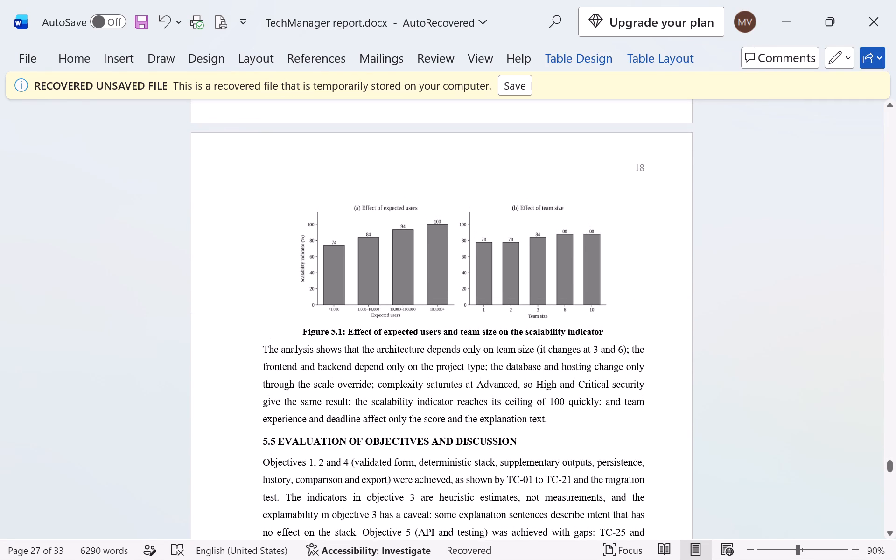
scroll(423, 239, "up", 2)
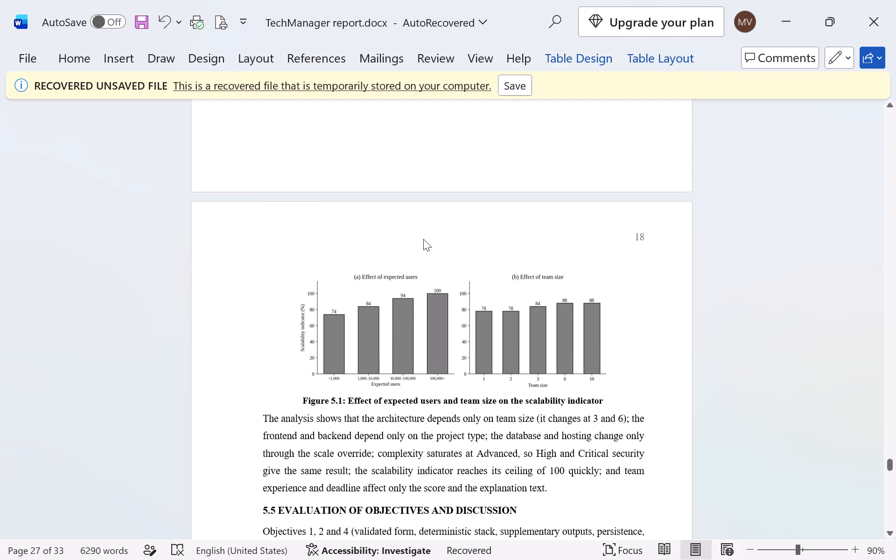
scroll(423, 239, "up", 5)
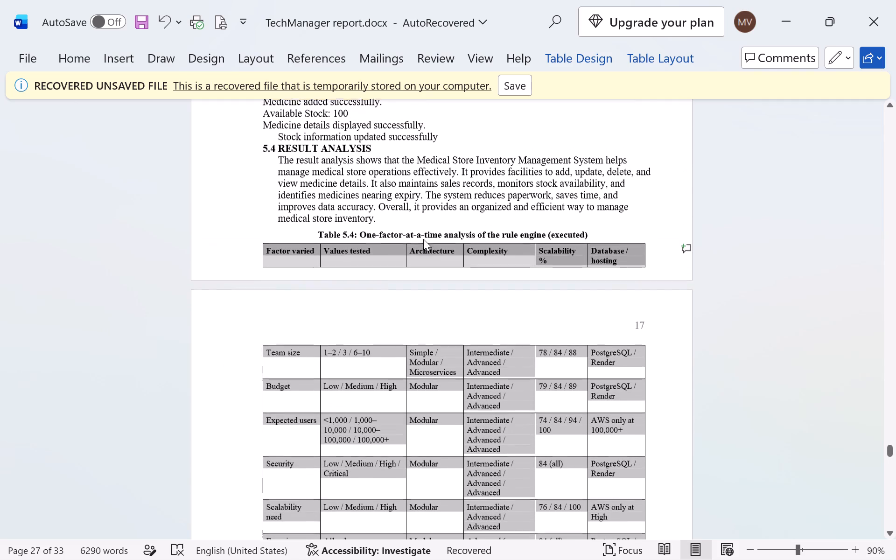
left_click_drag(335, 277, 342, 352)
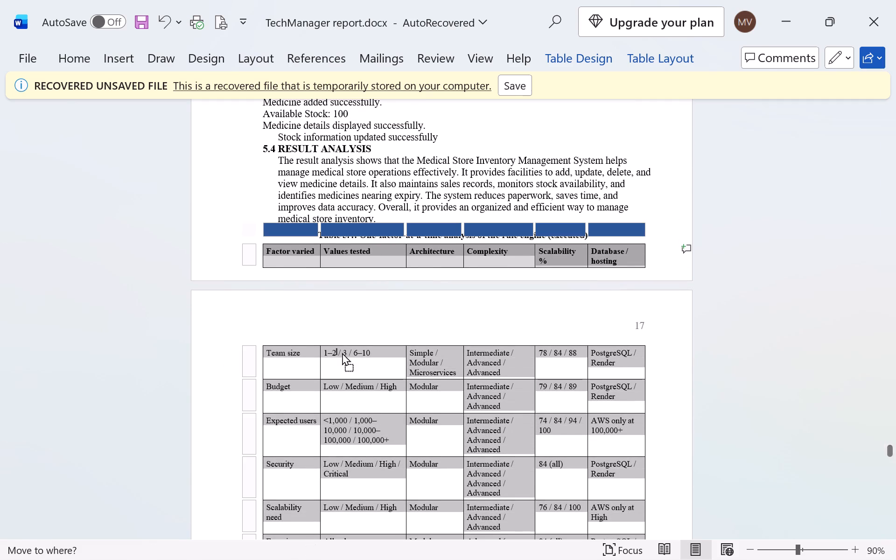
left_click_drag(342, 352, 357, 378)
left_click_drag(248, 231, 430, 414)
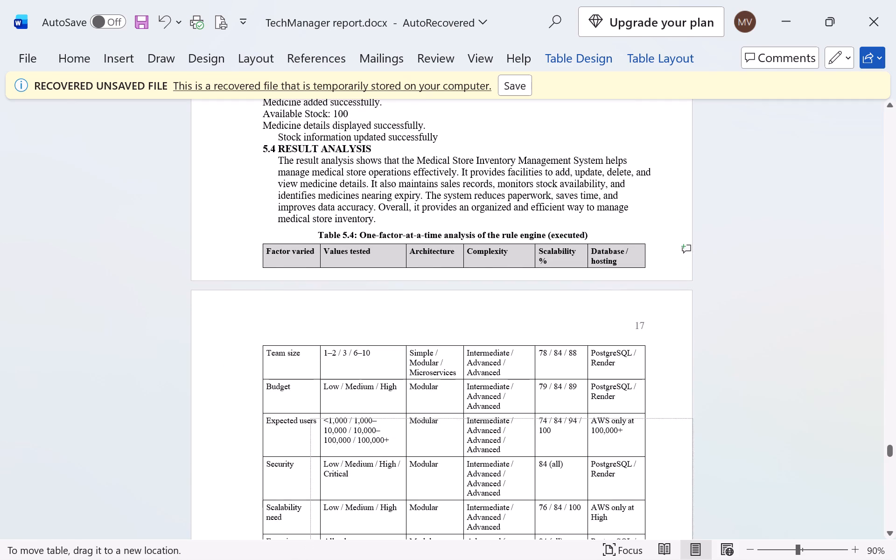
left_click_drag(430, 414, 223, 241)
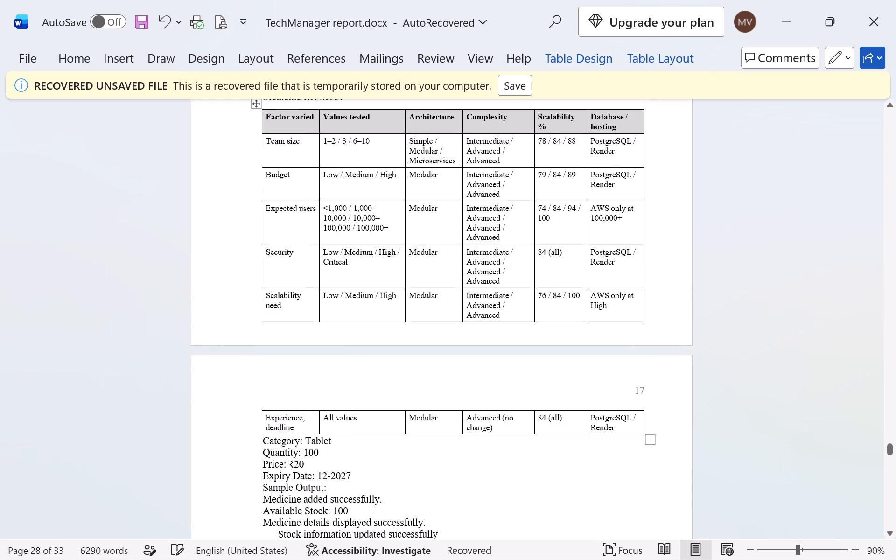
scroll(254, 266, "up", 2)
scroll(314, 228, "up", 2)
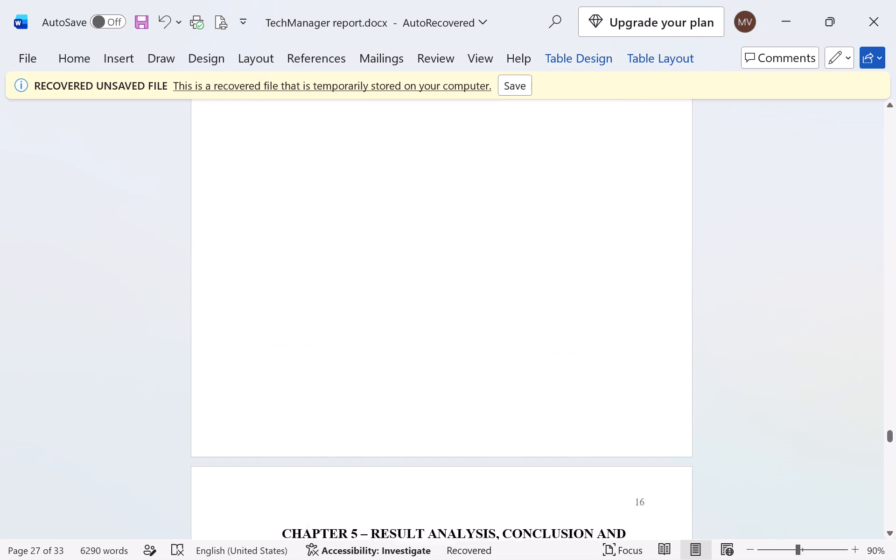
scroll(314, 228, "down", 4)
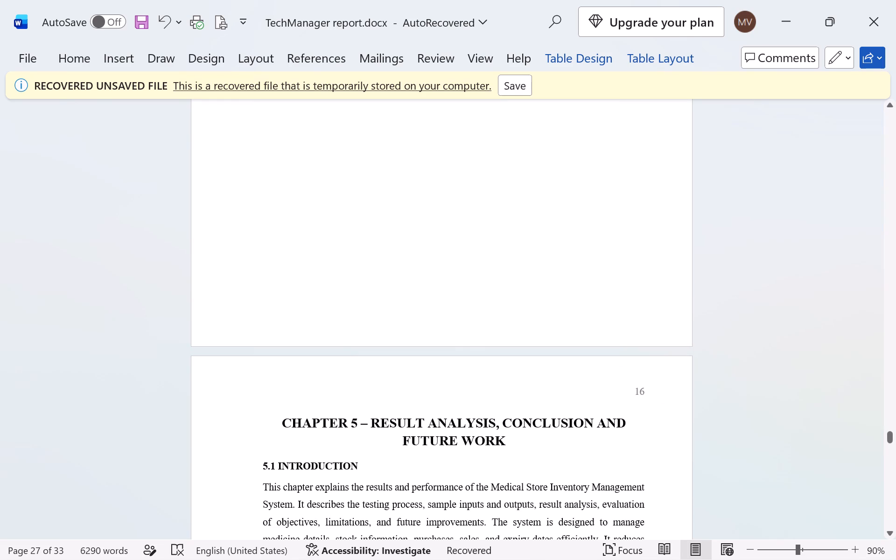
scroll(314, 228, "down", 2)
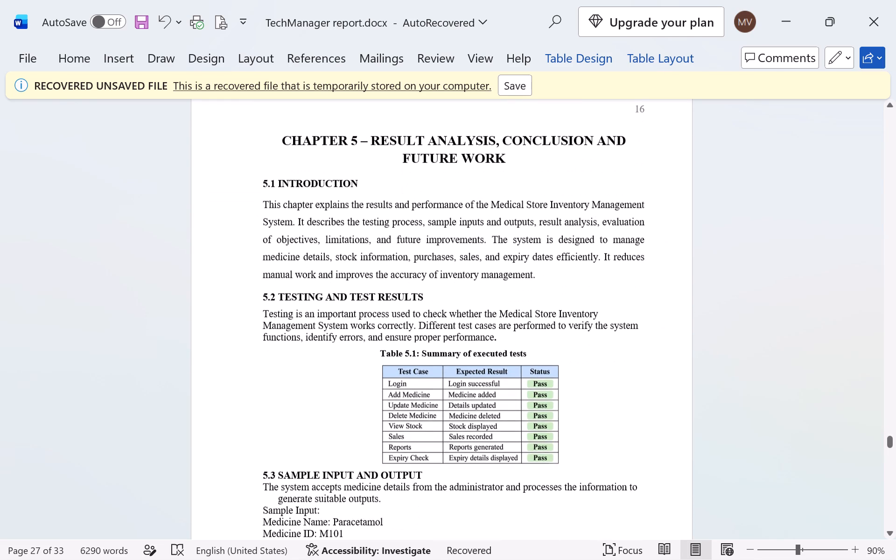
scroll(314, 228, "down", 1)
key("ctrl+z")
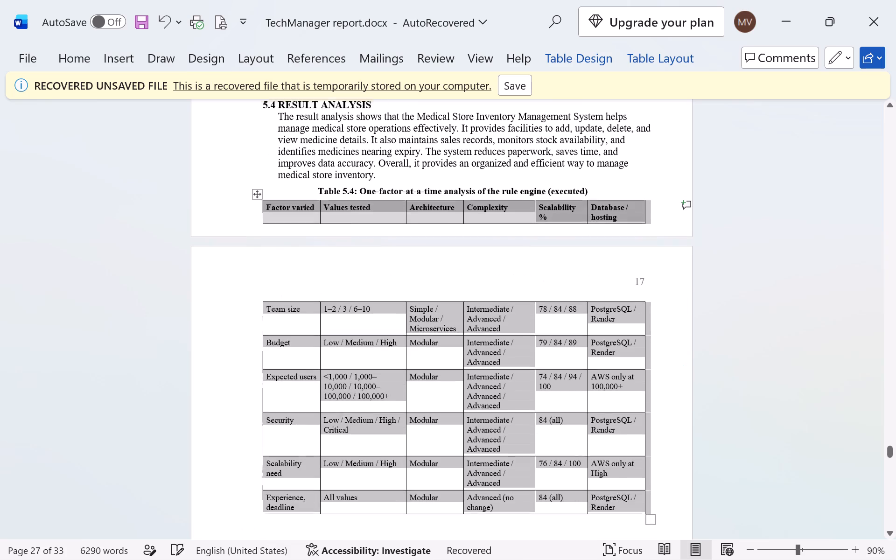
Delete the whole of Table 5.4, from its Factor varied header row through the Experience, deadline row.
left_click(304, 217)
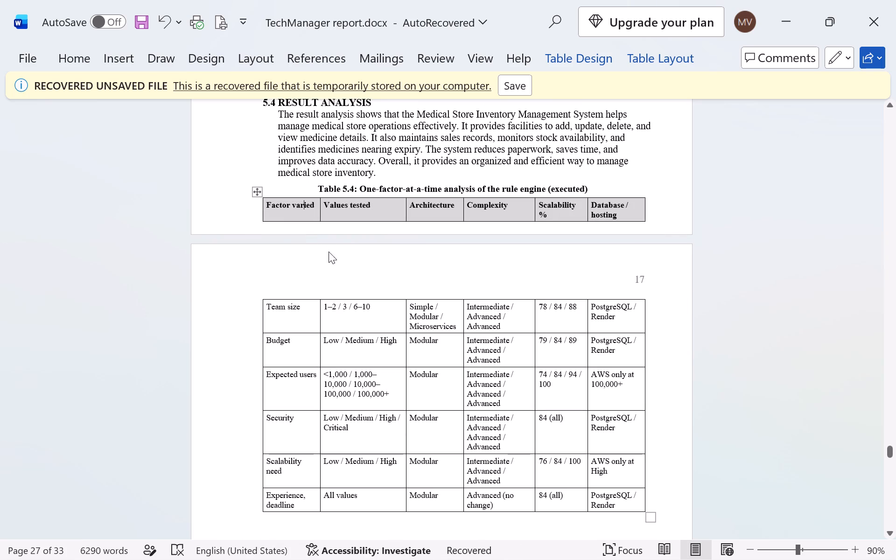
left_click_drag(269, 200, 623, 489)
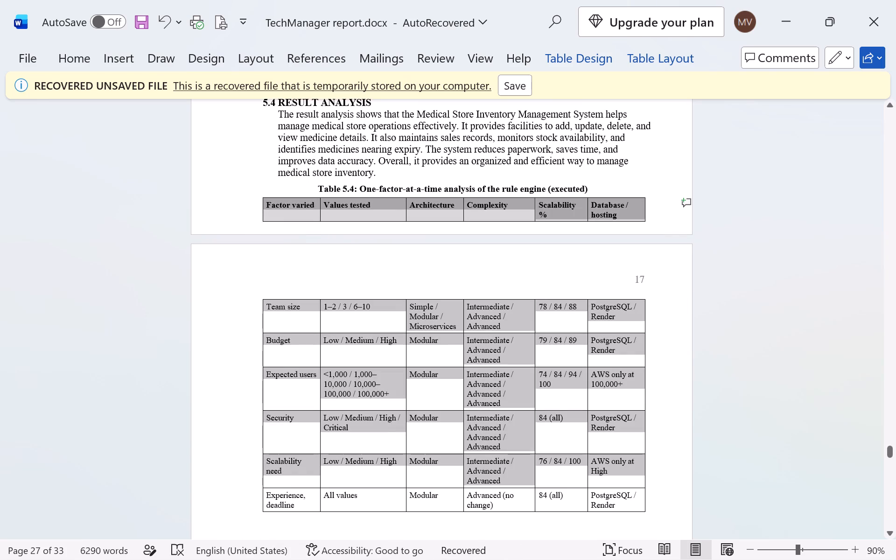
left_click_drag(623, 489, 569, 124)
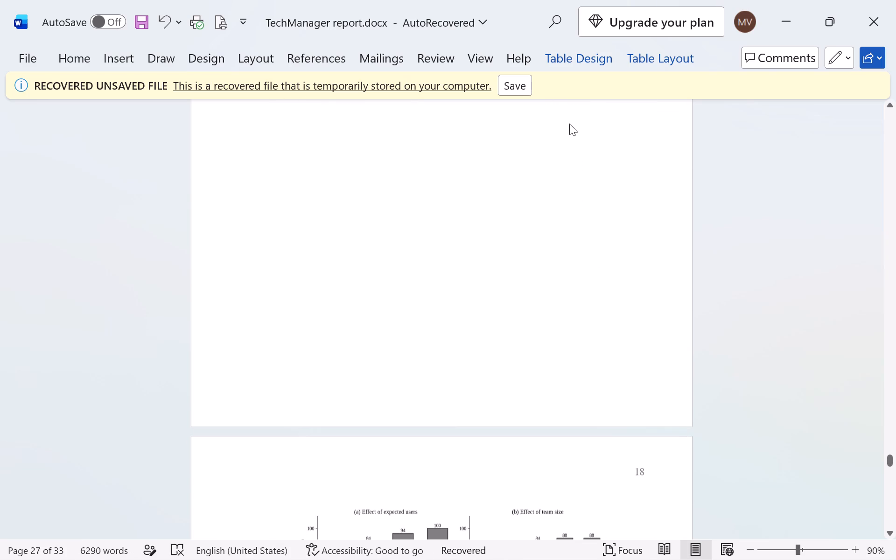
left_click_drag(569, 124, 641, 270)
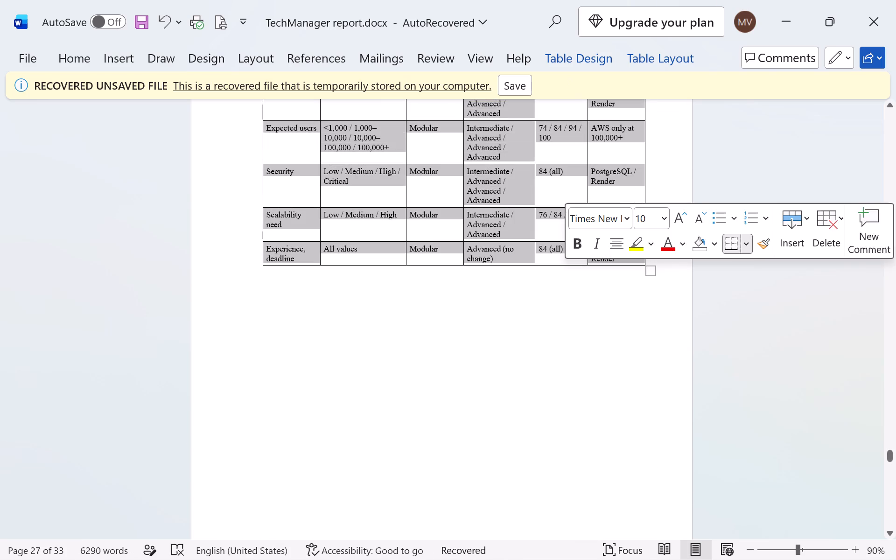
key("BackSpace")
scroll(518, 218, "up", 3)
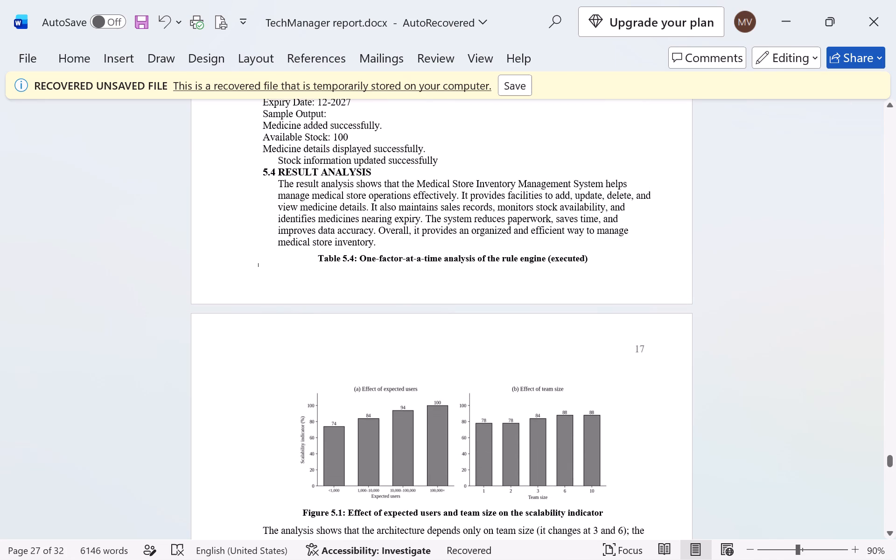
Delete the Table 5.4 caption about the one-factor-at-a-time analysis of the rule engine.
left_click_drag(323, 256, 550, 269)
key("BackSpace")
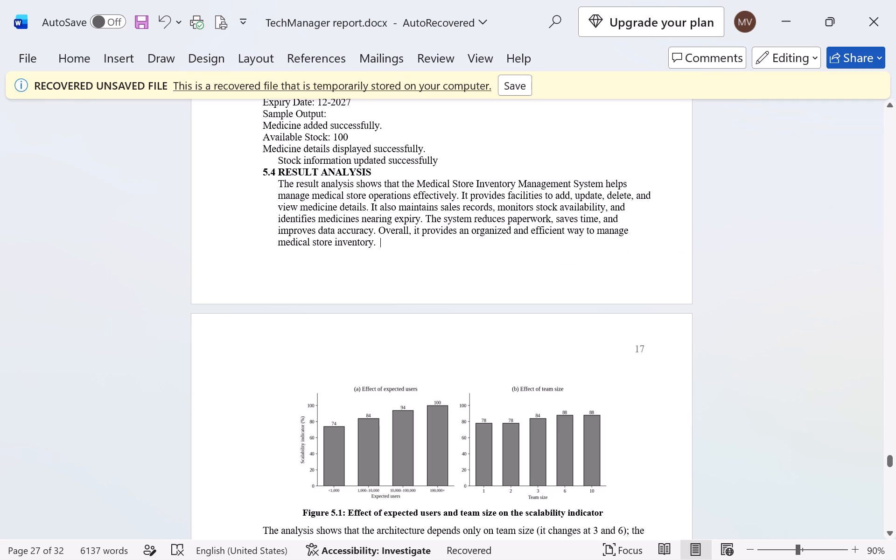
key("BackSpace")
Select the bar chart picture of expected users and team size above the Figure 5.1 caption.
left_click(408, 275)
key("Down")
left_click_drag(283, 361, 315, 370)
left_click_drag(315, 370, 314, 395)
left_click_drag(314, 395, 298, 404)
left_click(273, 383)
left_click_drag(300, 394, 353, 426)
left_click(353, 426)
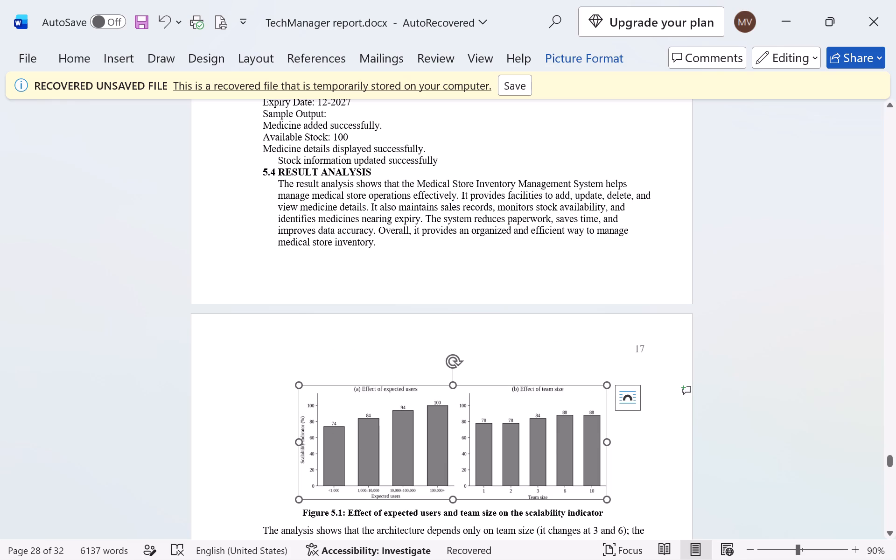
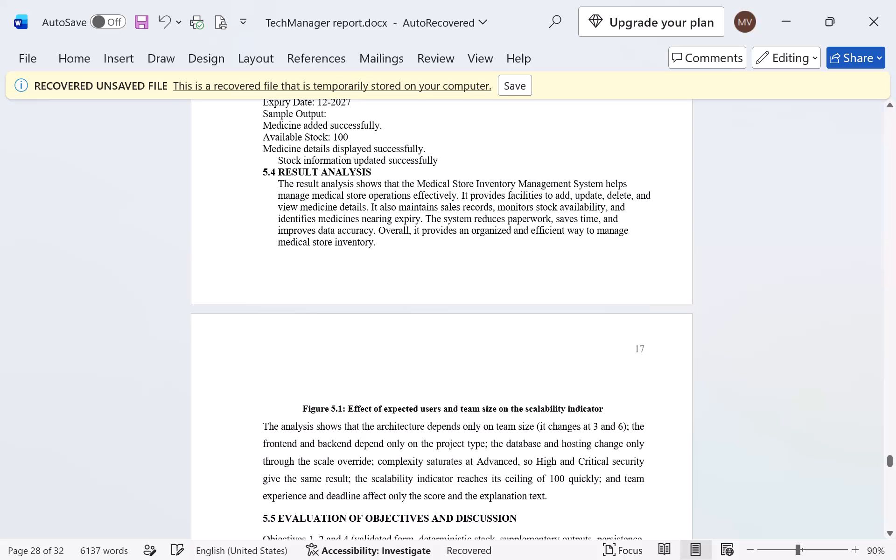
Paste the copied Success Rate (%) bar chart, covering Login through Expiry Check, above the Figure 5.1 caption.
key("ctrl+v")
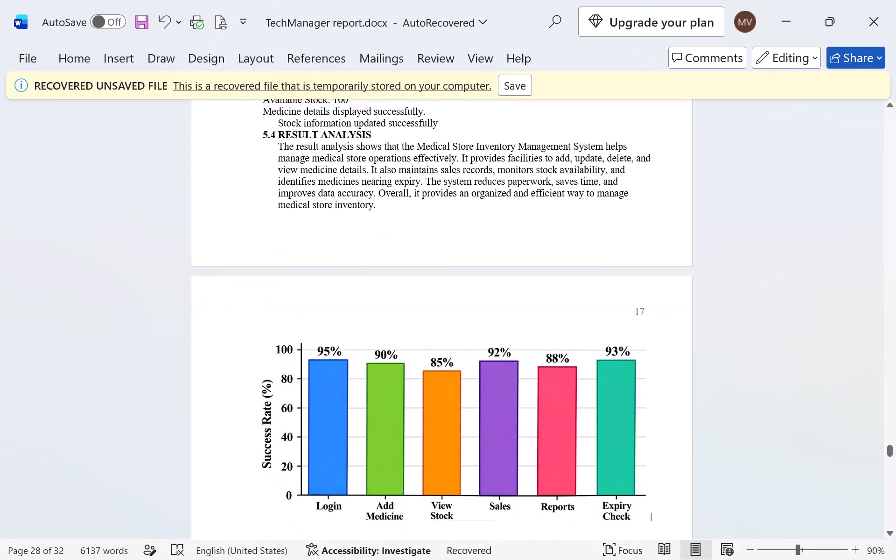
scroll(371, 352, "down", 1)
left_click(385, 327)
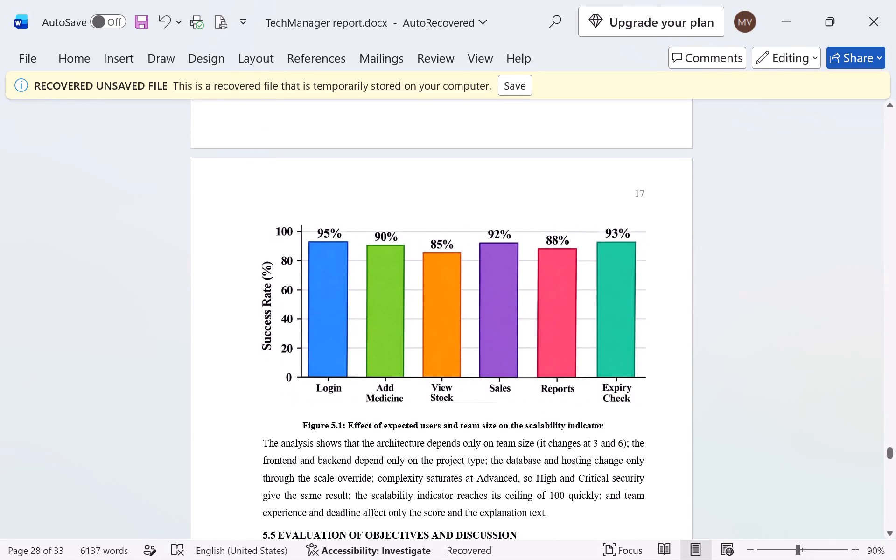
left_click(426, 357)
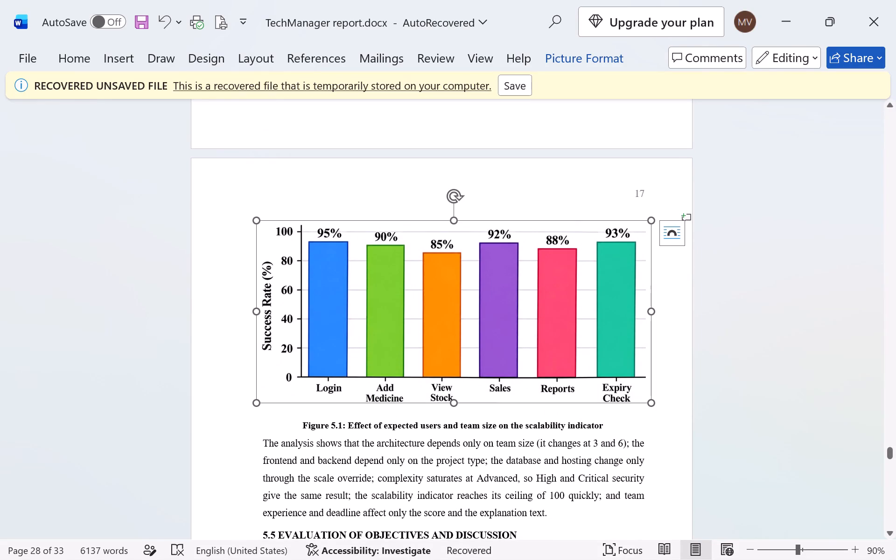
left_click(371, 441)
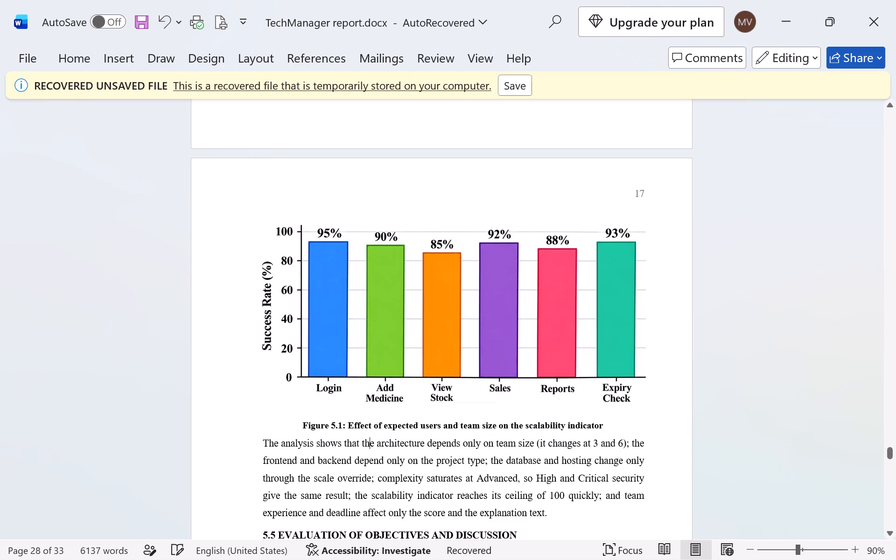